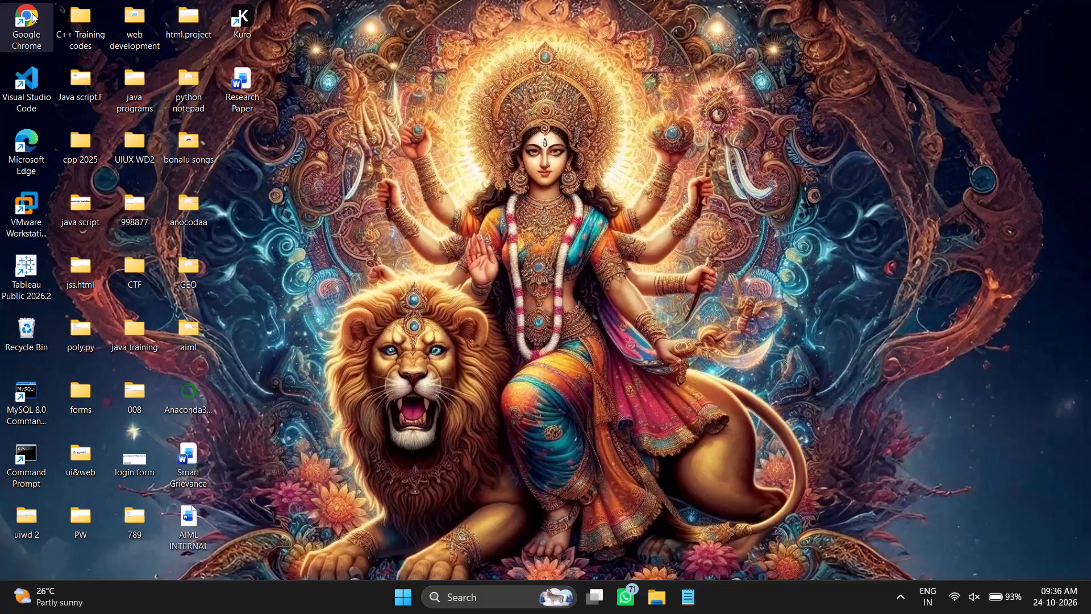
Open Google Chrome with the personal mail profile, search for "i love pdf" and open iLovePDF's Word to PDF tool.
double_click(32, 13)
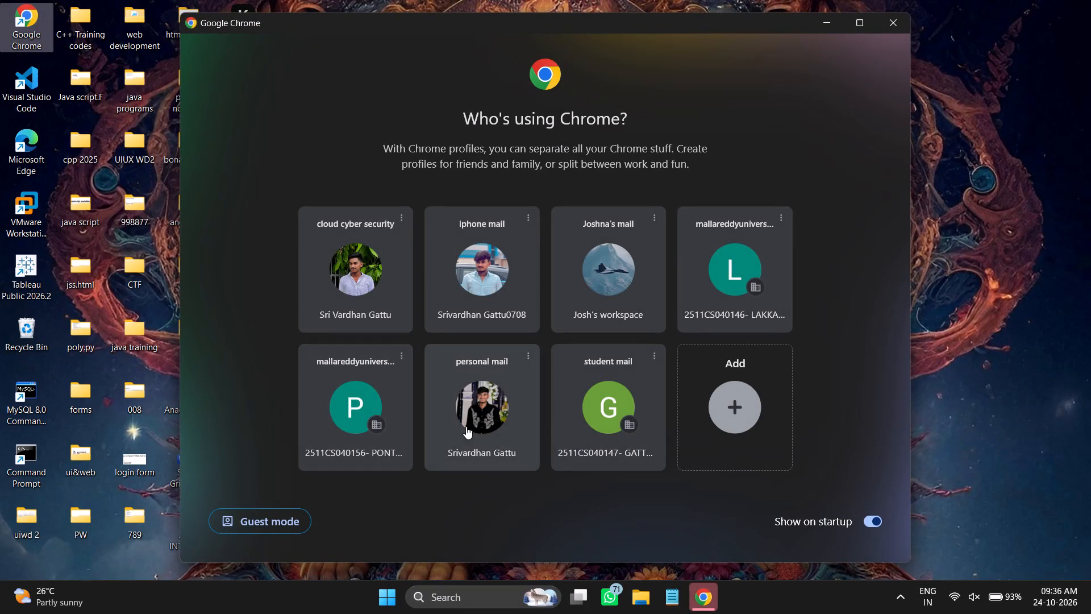
click(504, 417)
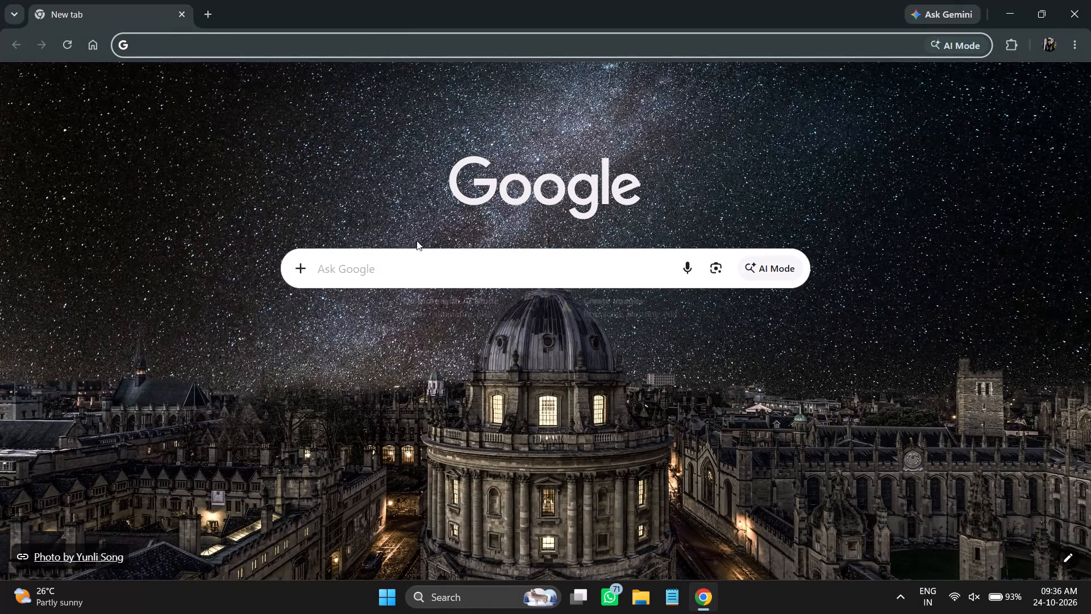
click(397, 258)
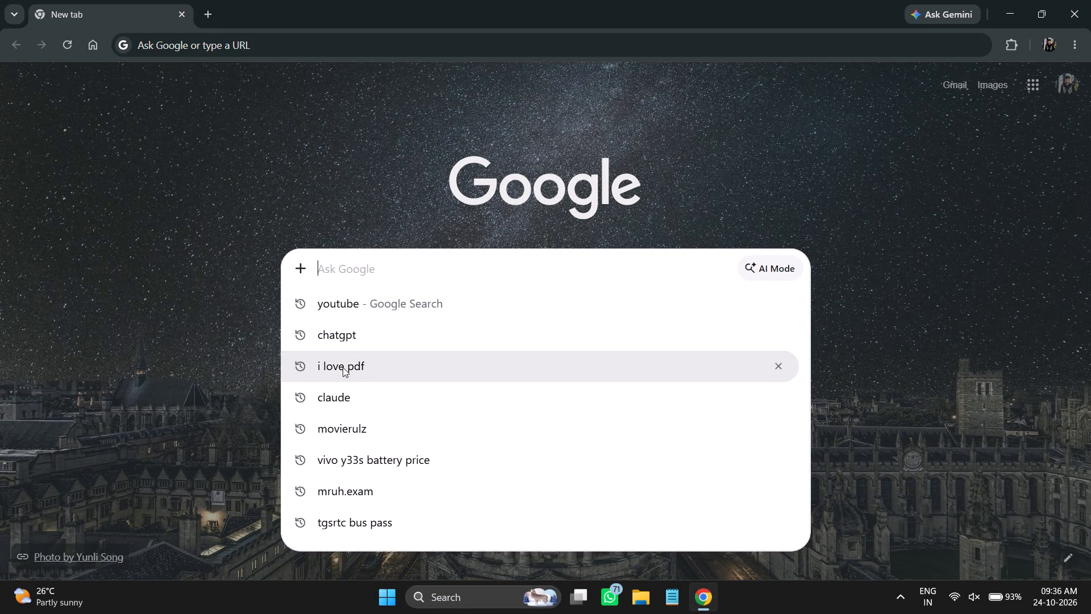
click(345, 367)
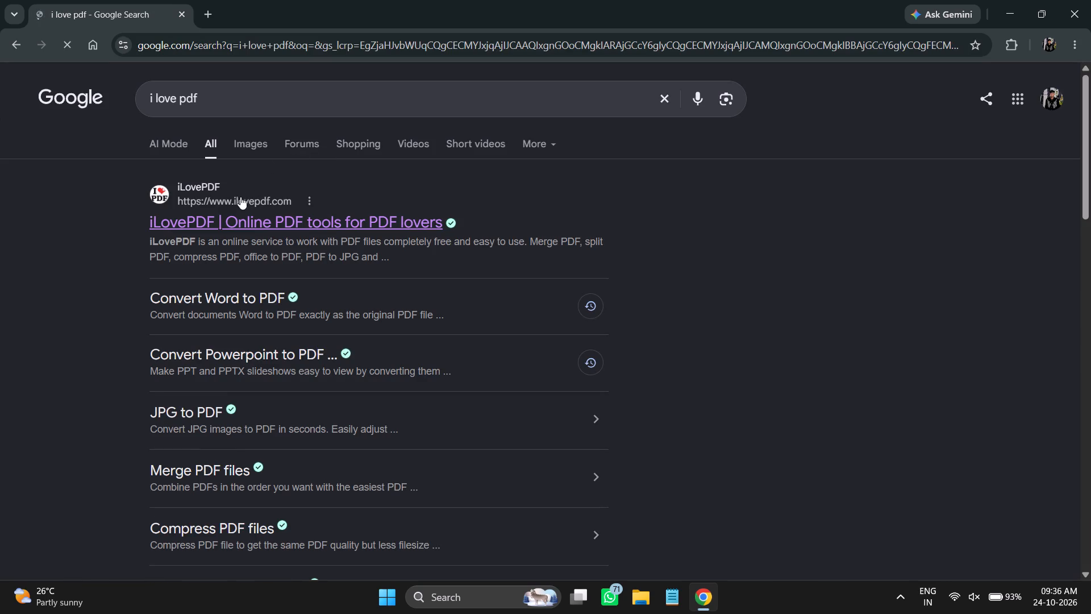
click(213, 220)
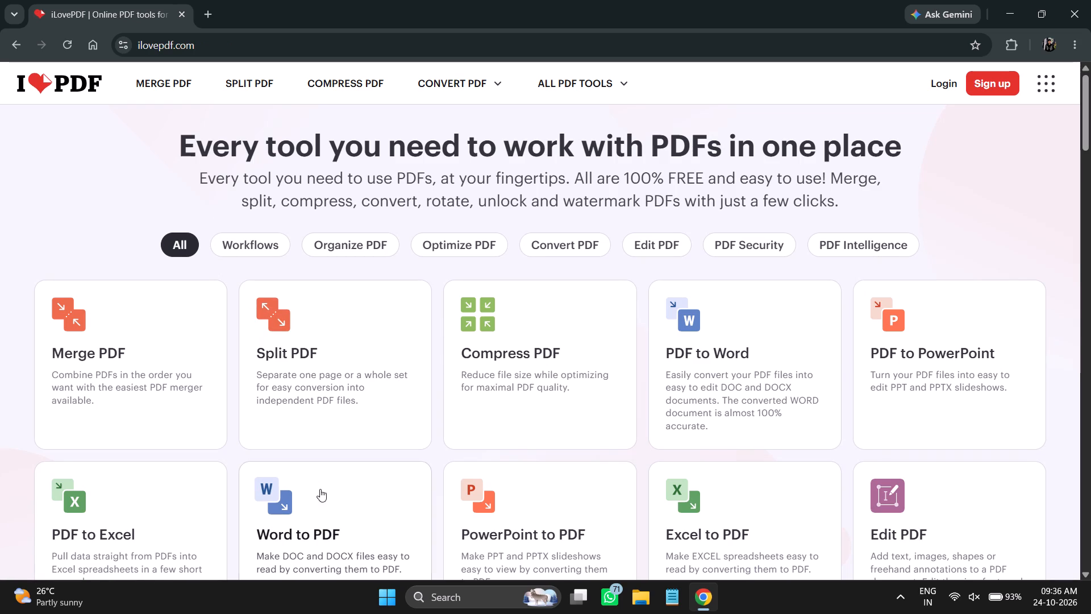
click(324, 521)
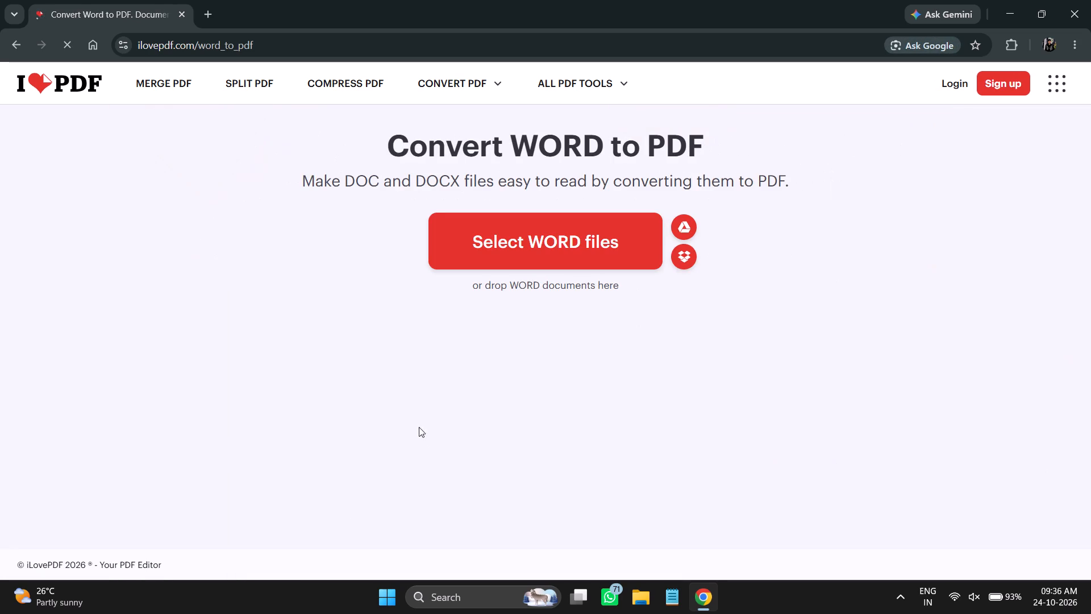
Load the Research Paper Word document from the Desktop folder into the converter.
click(519, 245)
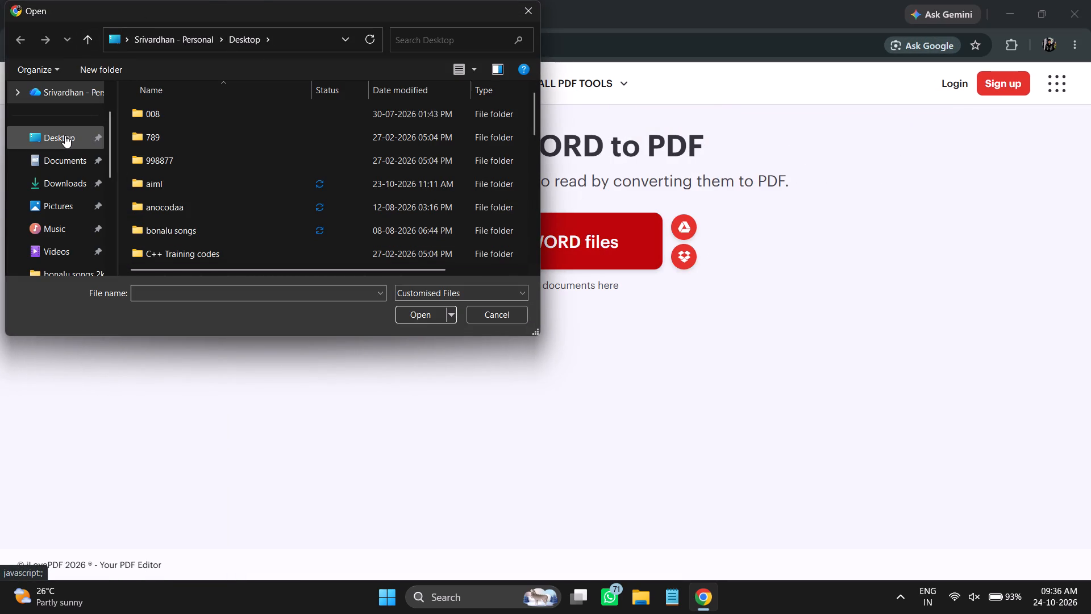
click(65, 135)
scroll(161, 180, down, 9)
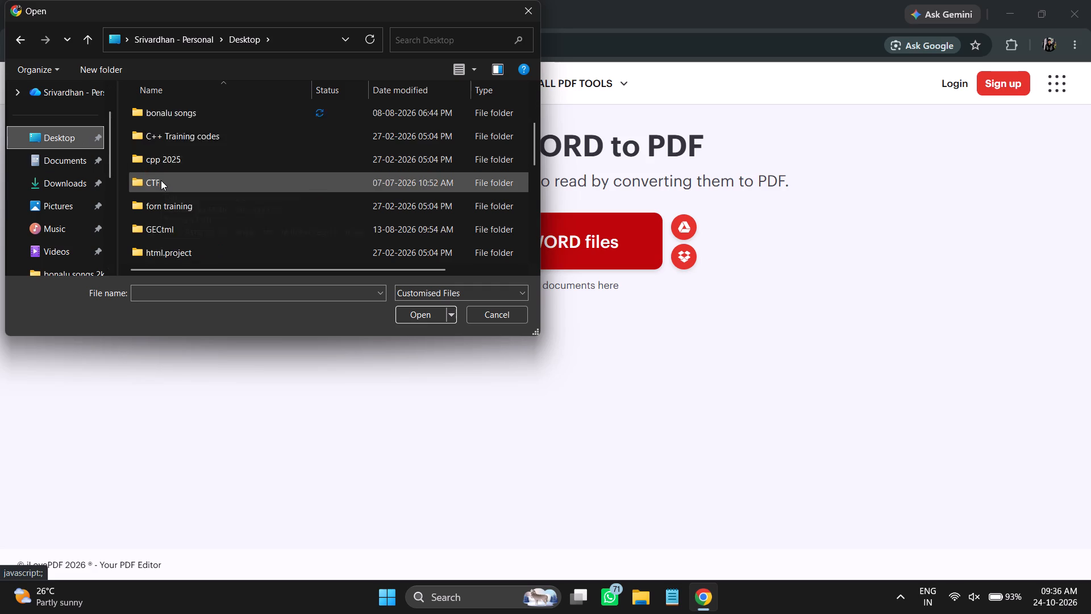
scroll(161, 180, down, 6)
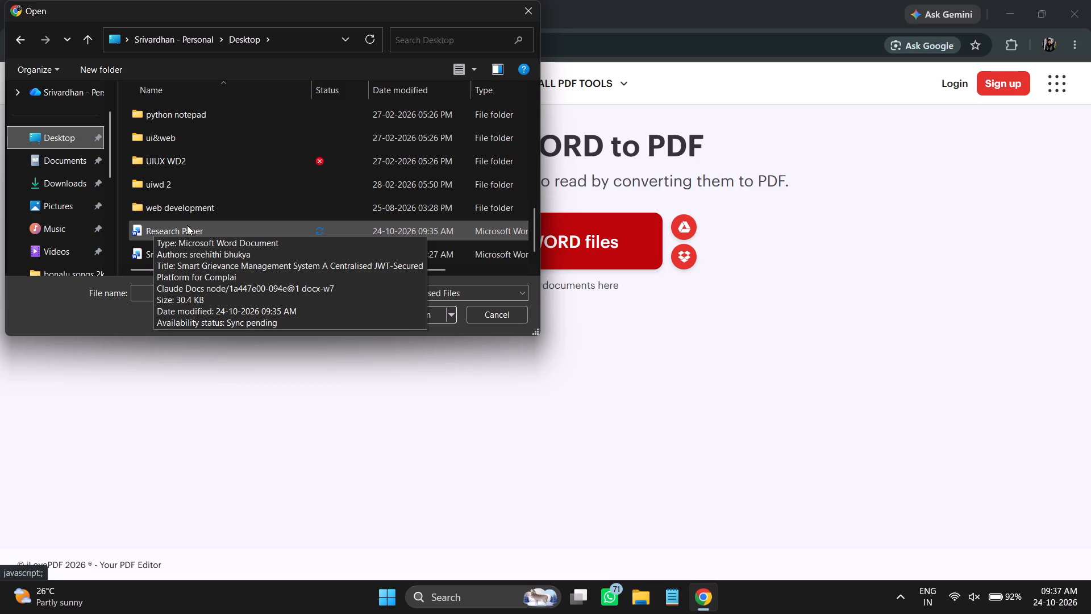
click(419, 319)
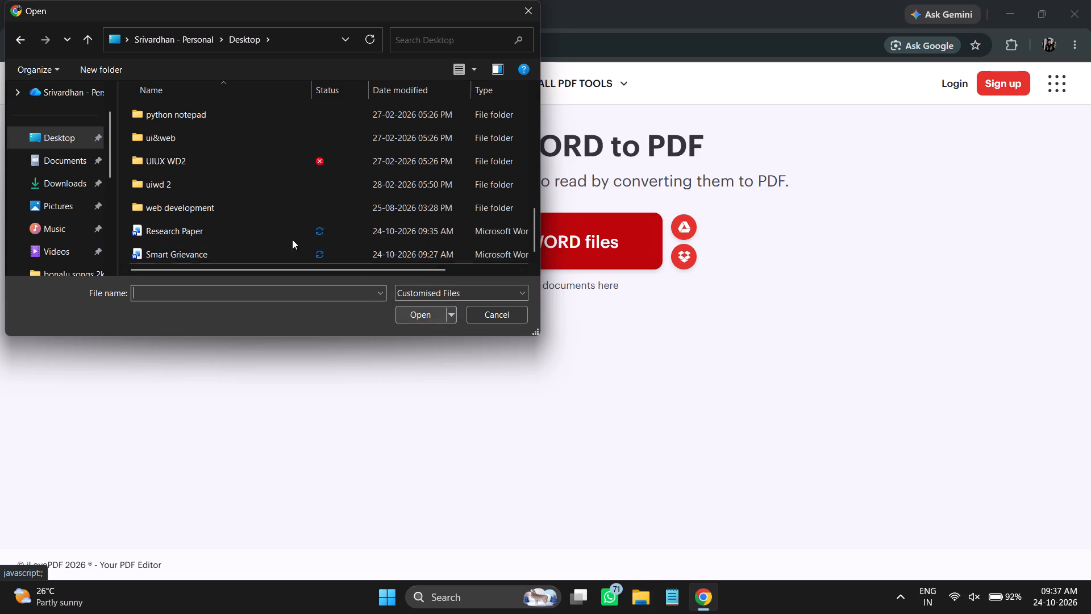
click(260, 233)
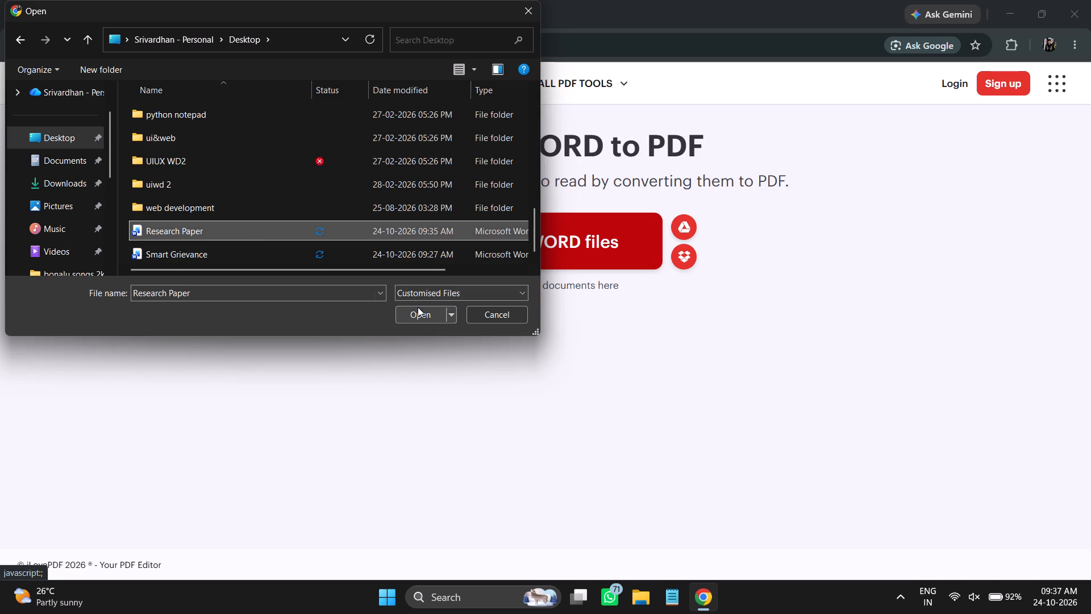
click(417, 318)
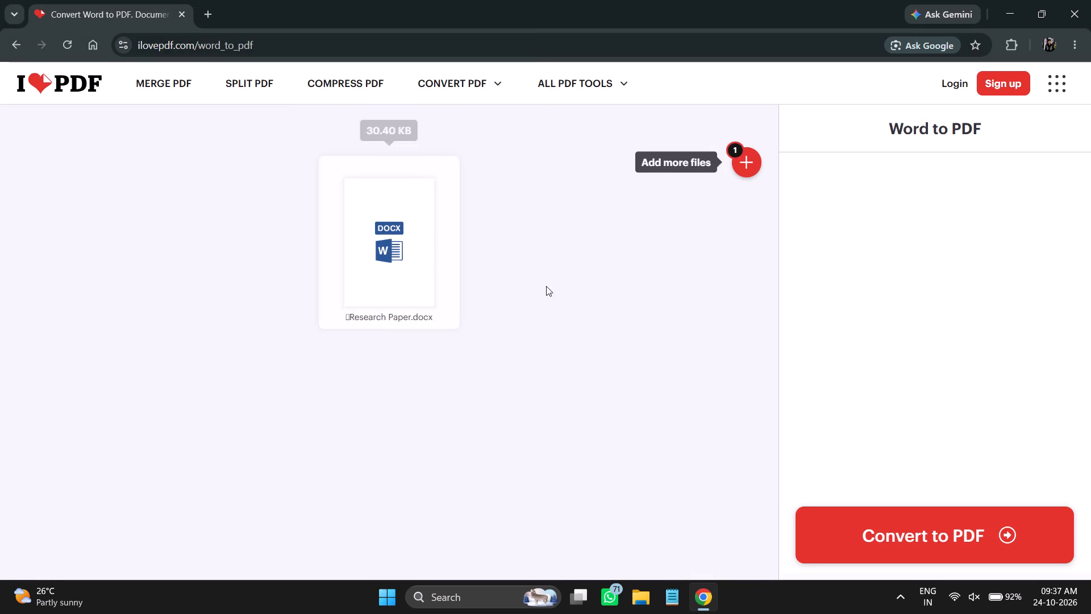
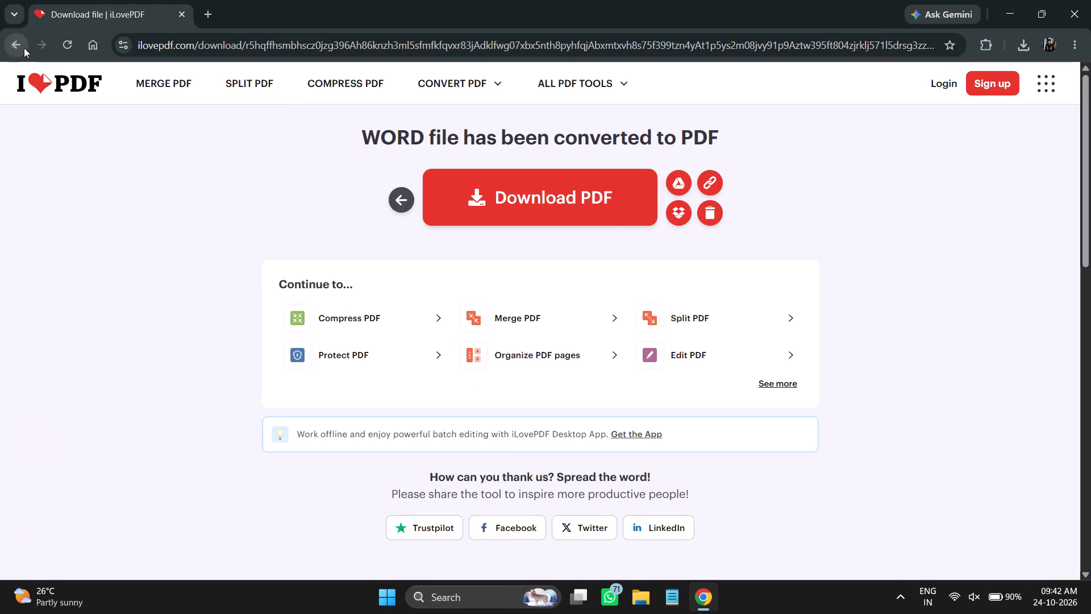
click(24, 48)
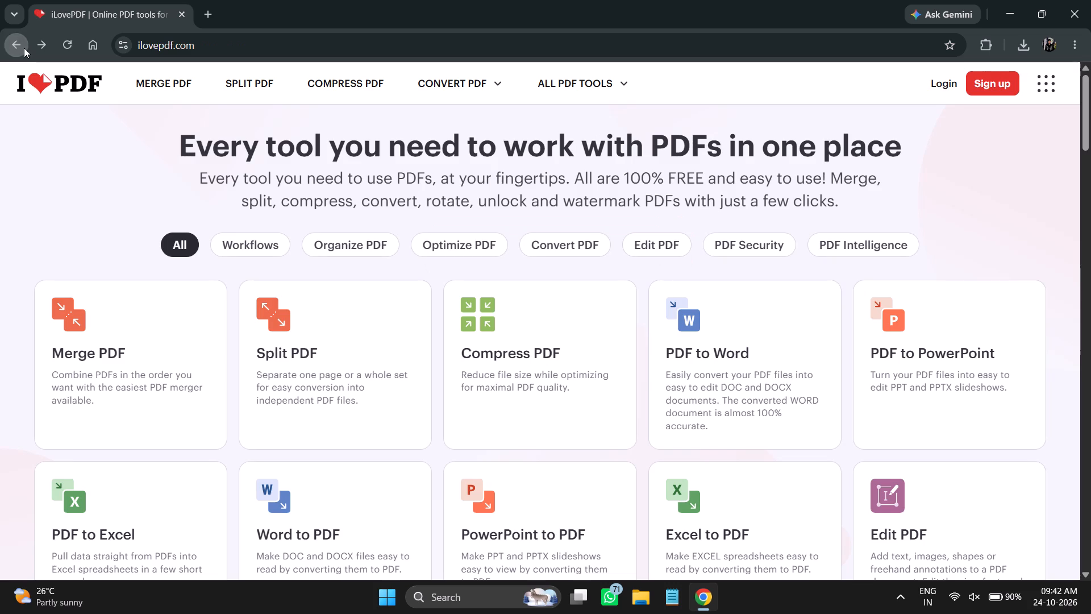
click(24, 48)
click(24, 48)
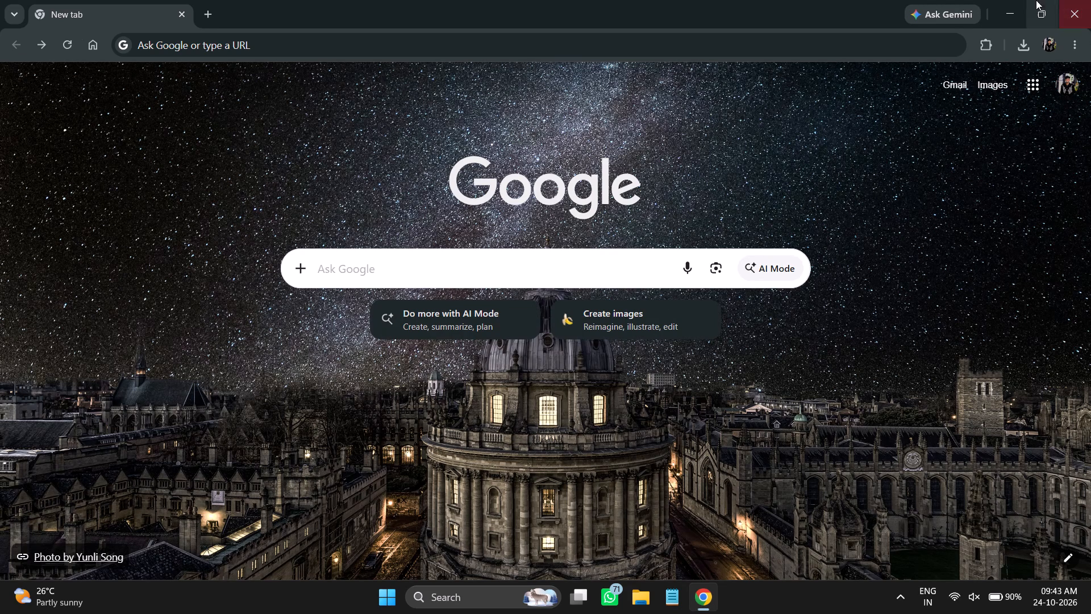
click(1067, 9)
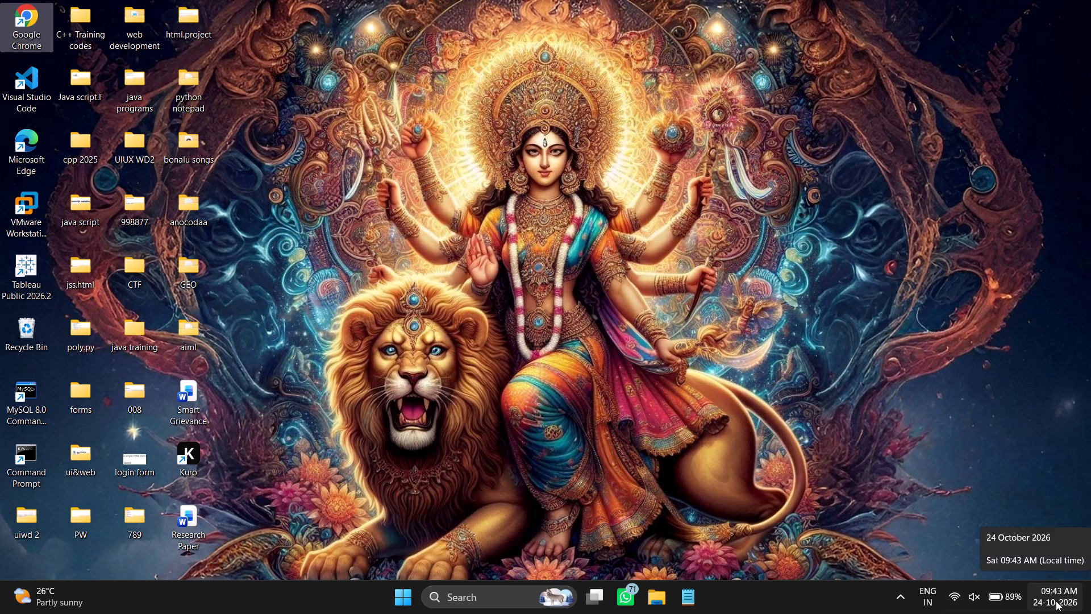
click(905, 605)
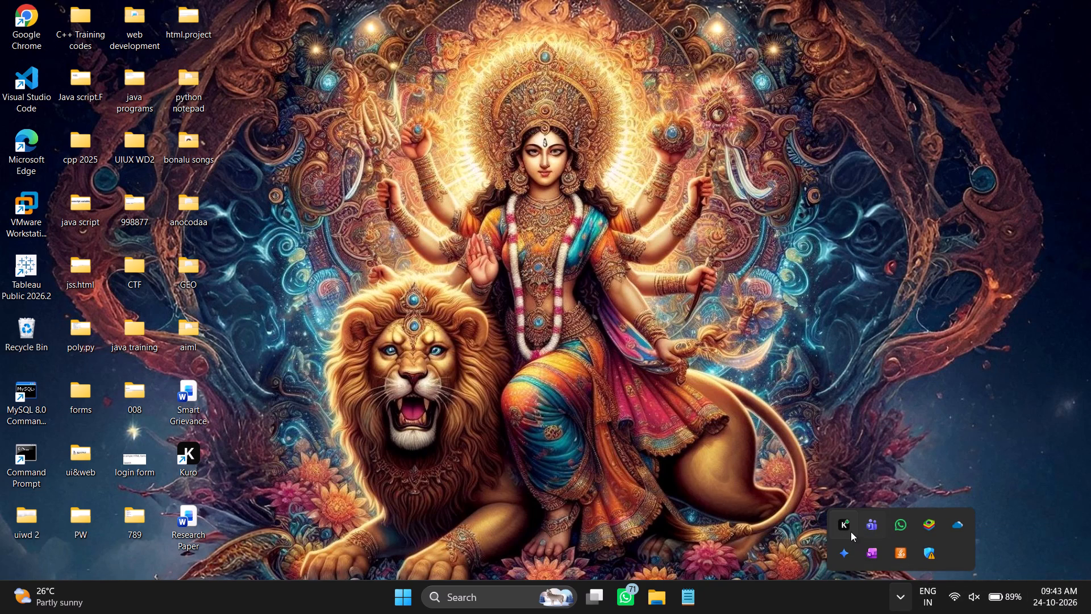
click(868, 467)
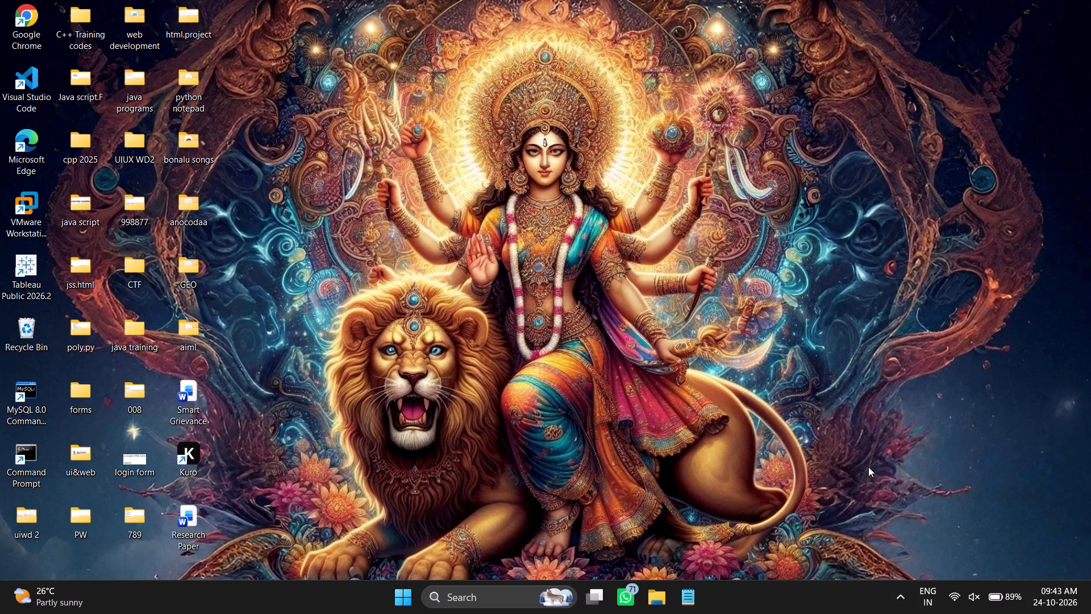
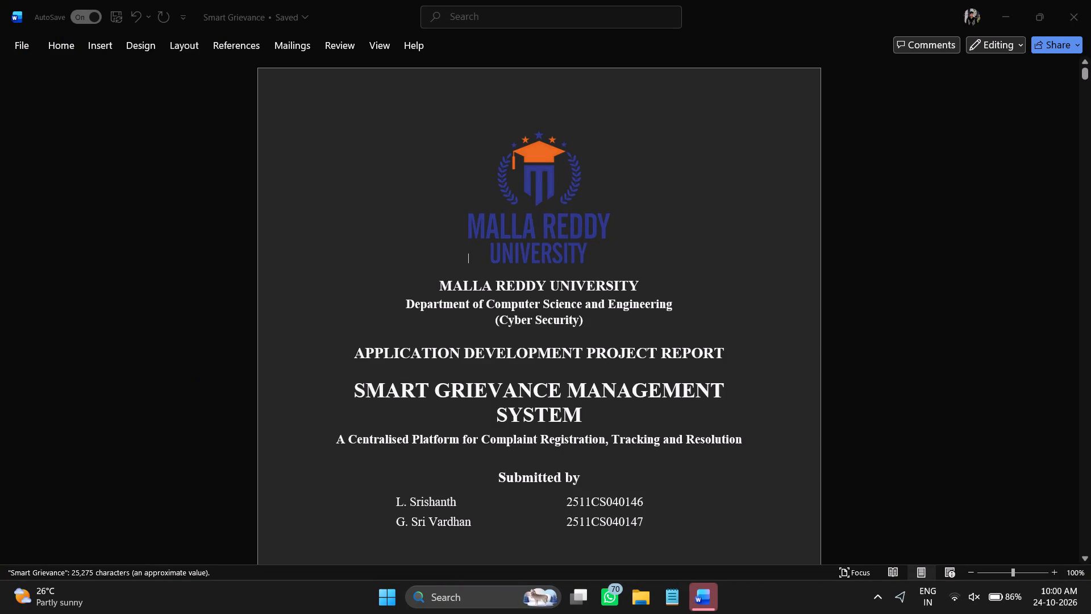
On the certificate page, remove the spacing directly before "Internal Guide" and put four blank lines above that line instead.
scroll(552, 433, down, 6)
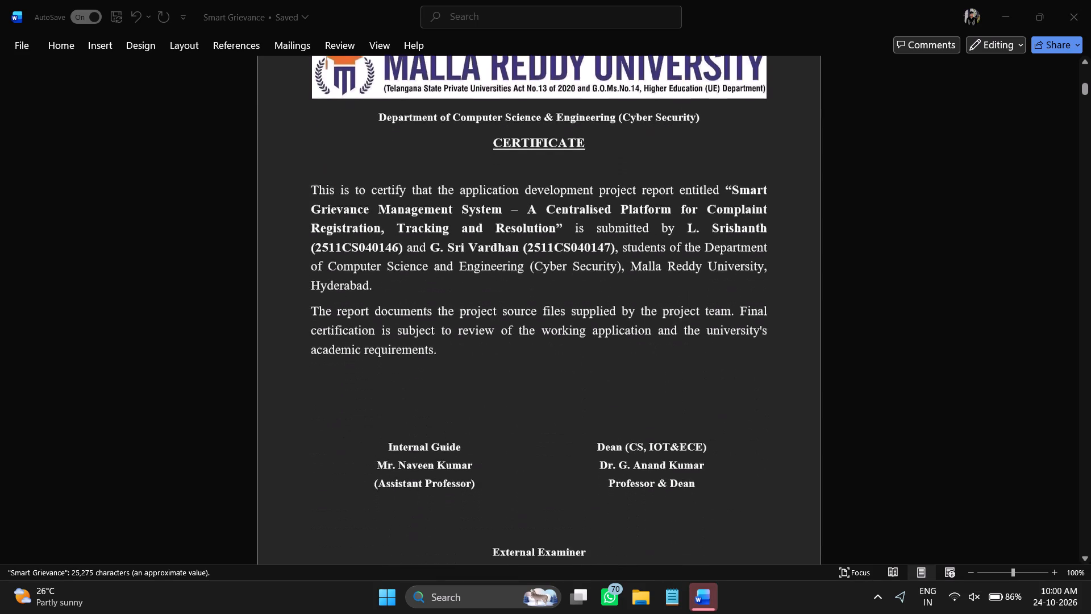
scroll(552, 433, down, 2)
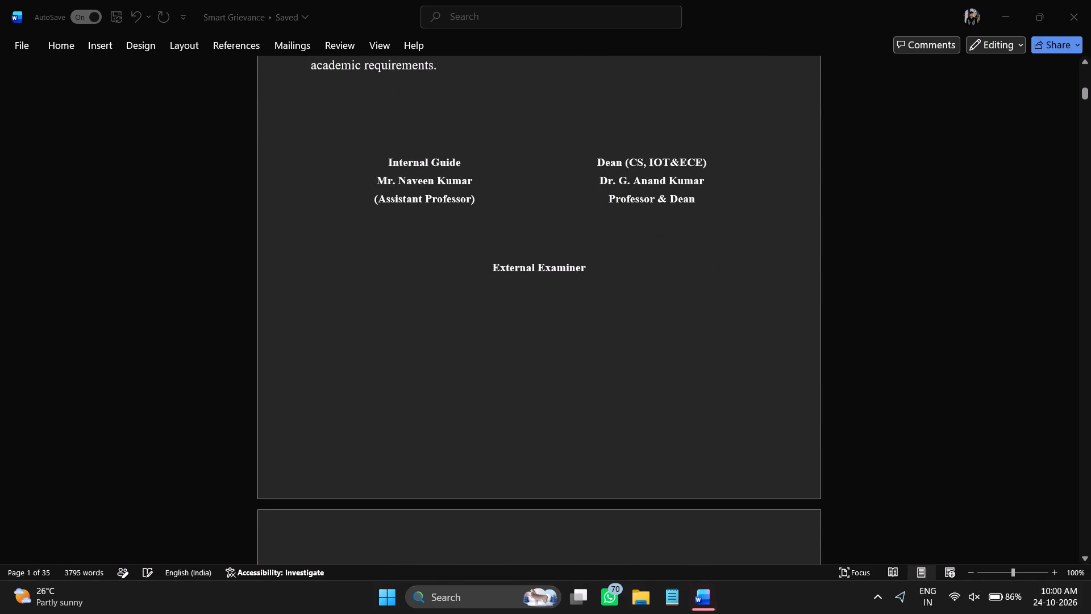
scroll(552, 433, down, 6)
scroll(552, 433, up, 4)
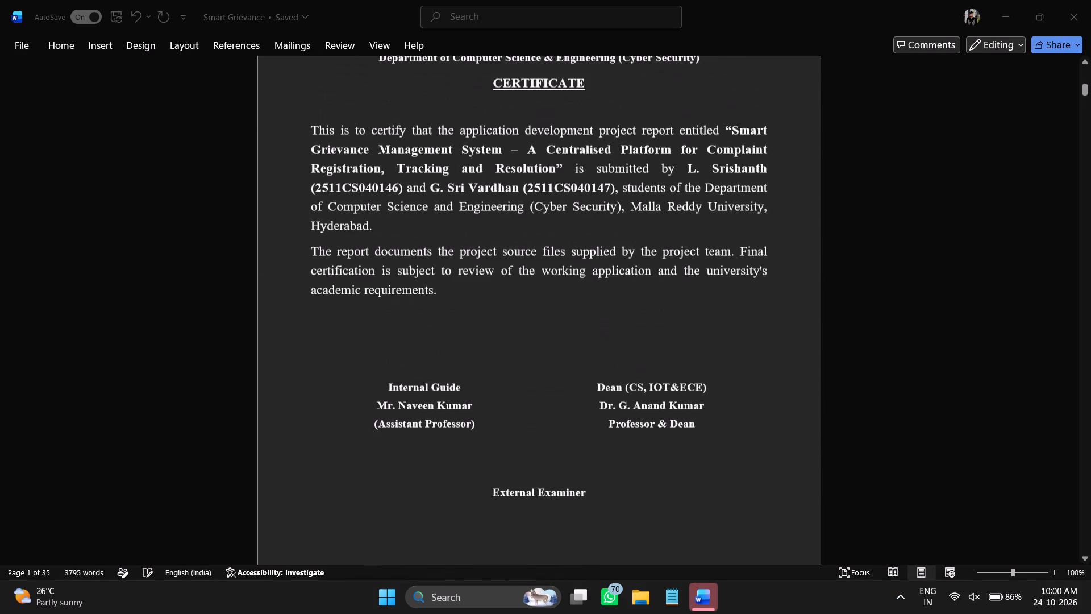
scroll(552, 433, up, 1)
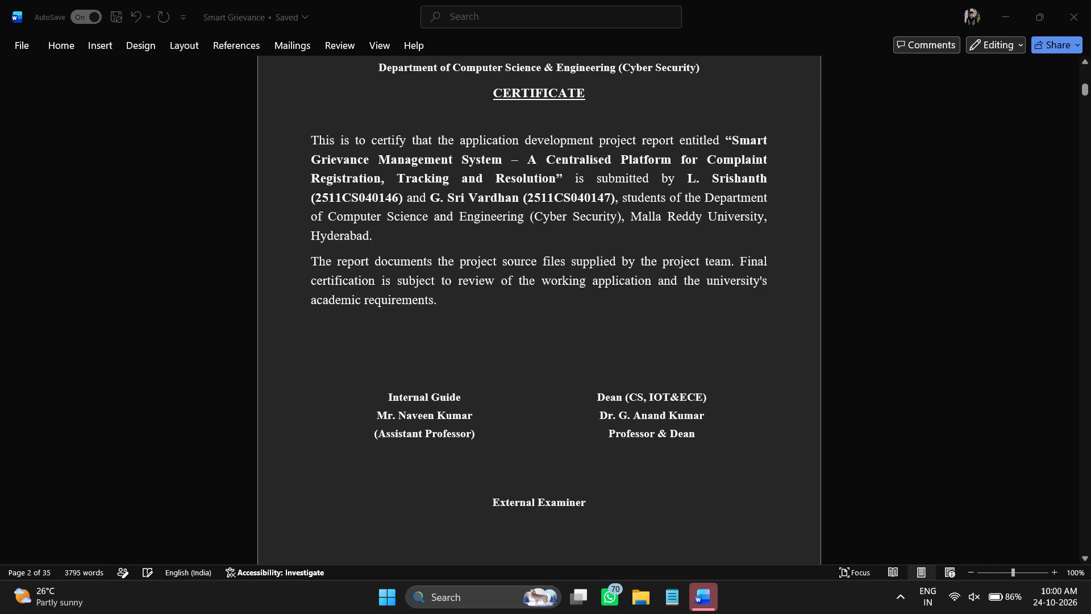
double_click(384, 397)
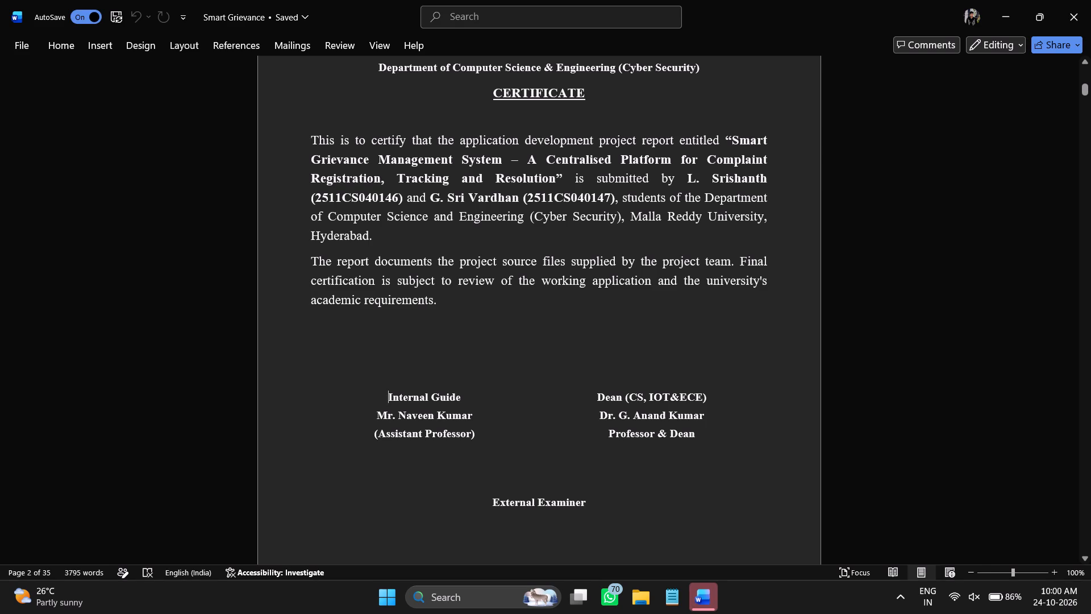
key(BackSpace)
key(BackSpace)
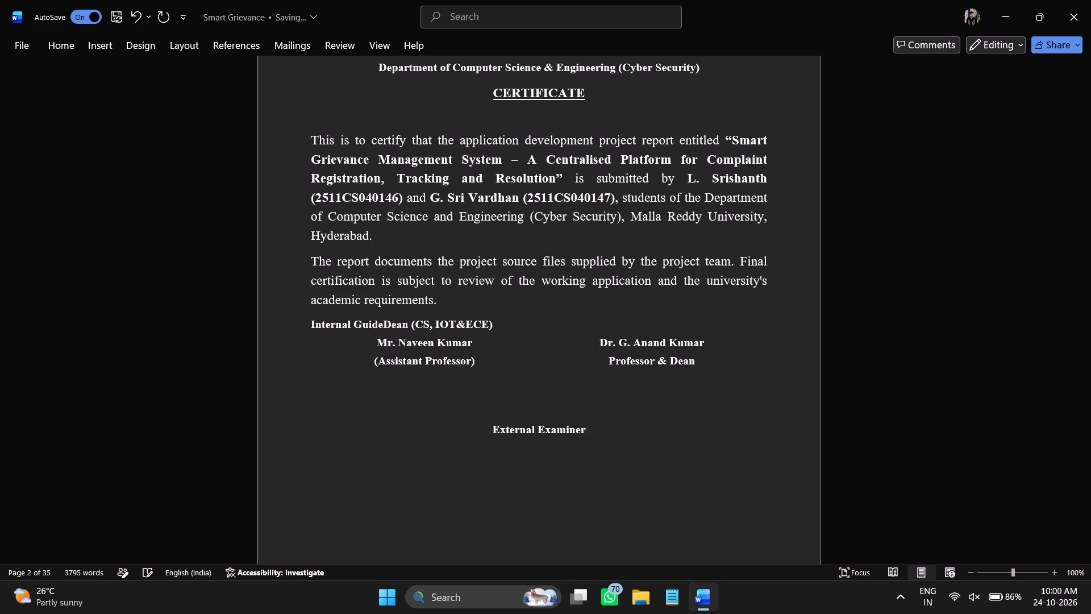
key(Return)
key(Return)
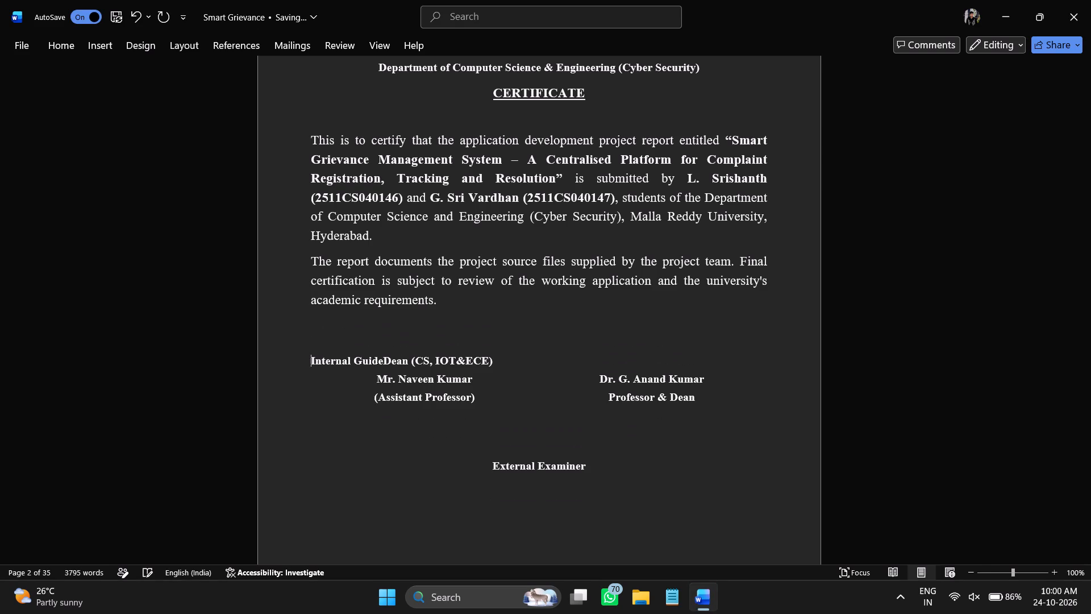
key(Return)
key(Return)
key(Return)
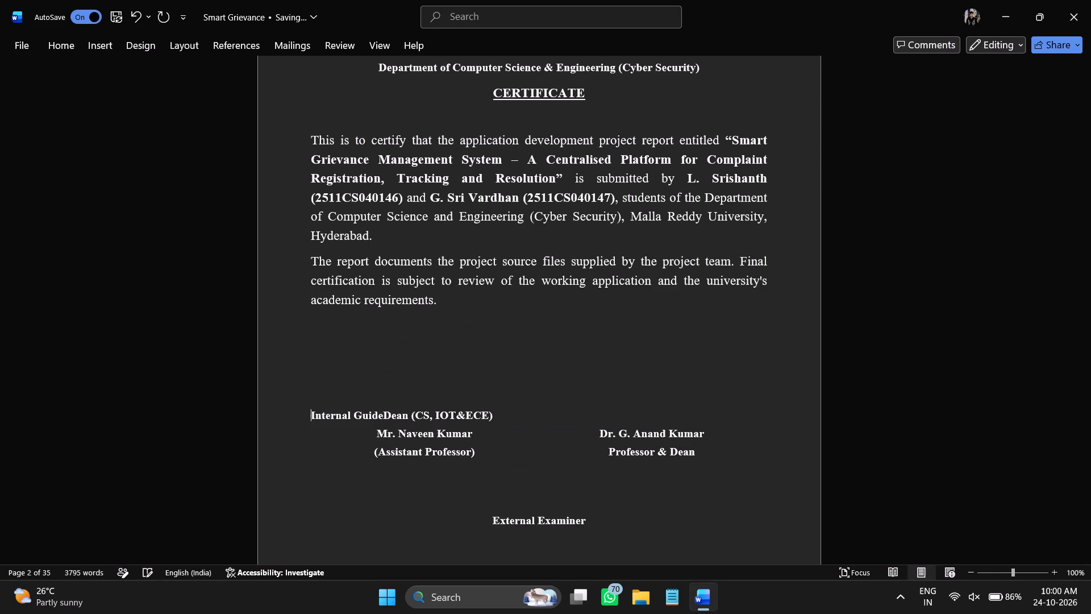
key(BackSpace)
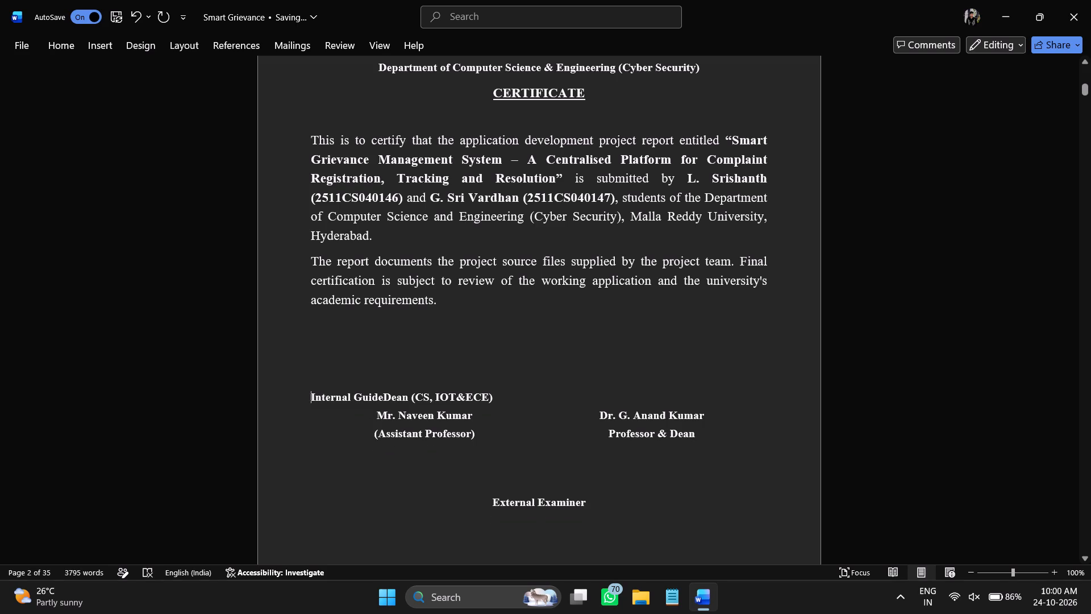
Cut "Dean (CS, IOT&ECE)" out of the "Internal Guide" line.
drag(409, 398, 502, 398)
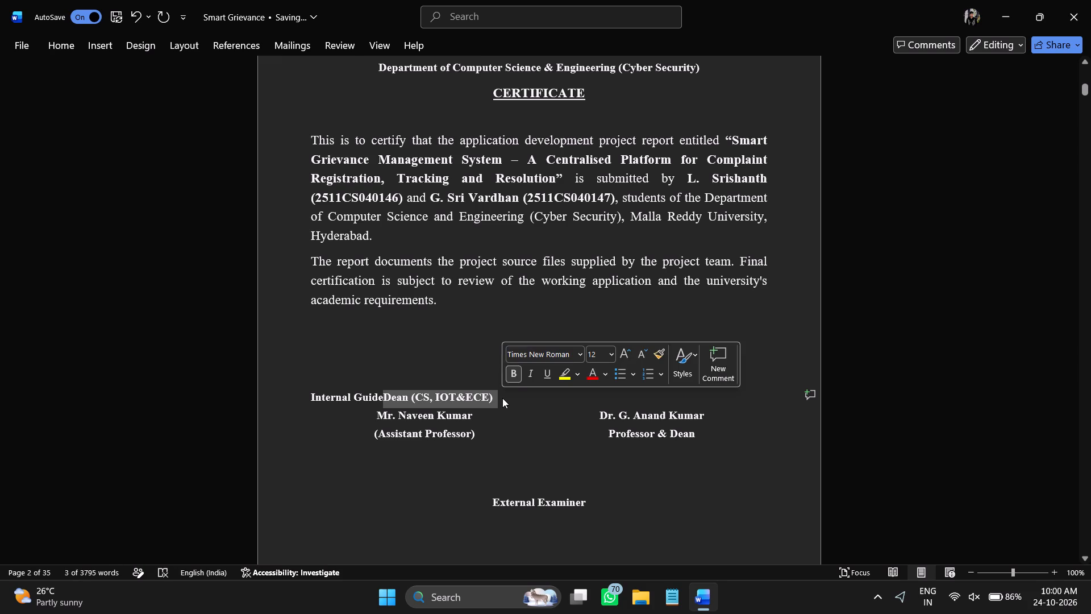
key(ctrl+c)
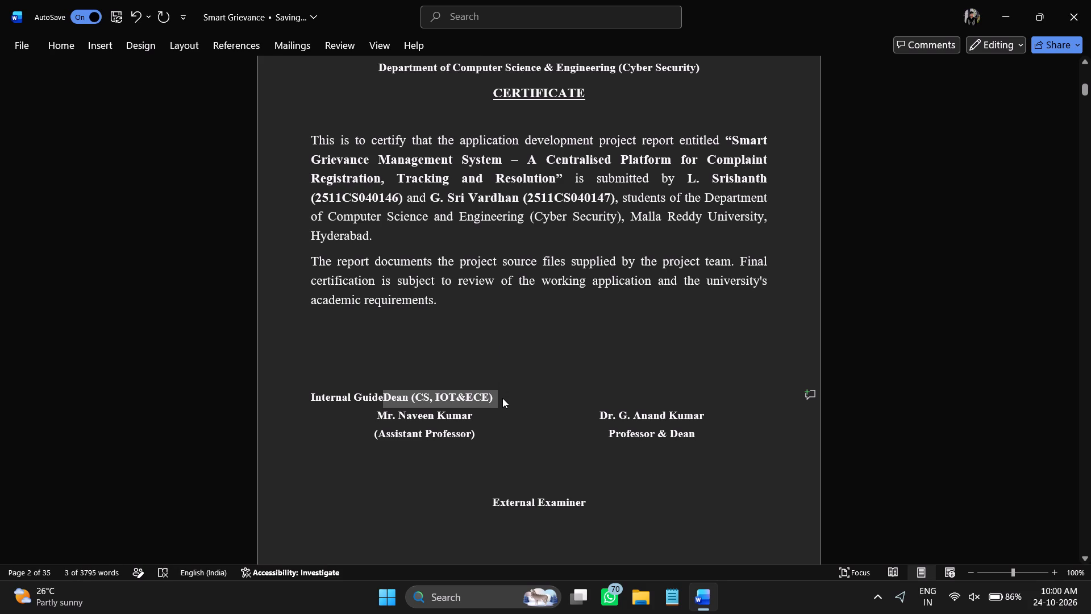
key(BackSpace)
click(634, 402)
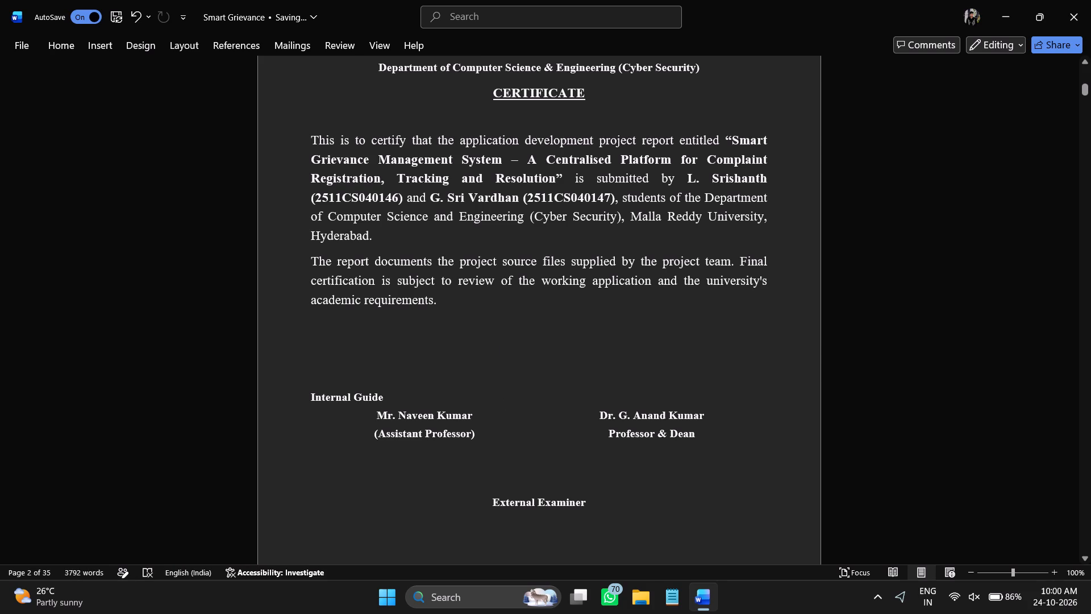
click(634, 402)
Indent "Internal Guide" with 17 spaces so that it sits above the guide's name.
click(305, 398)
key(space)
key(space)
key(space)
key(space)
key(space)
key(space)
key(space)
key(space)
key(space)
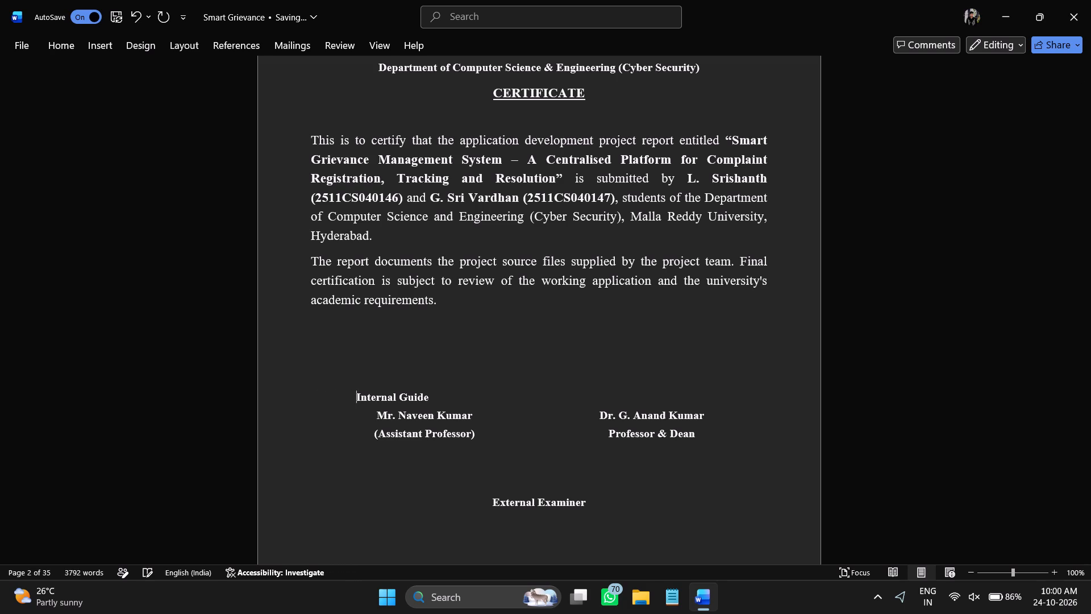
key(space)
key(space)
key(space)
key(space)
key(space)
key(space)
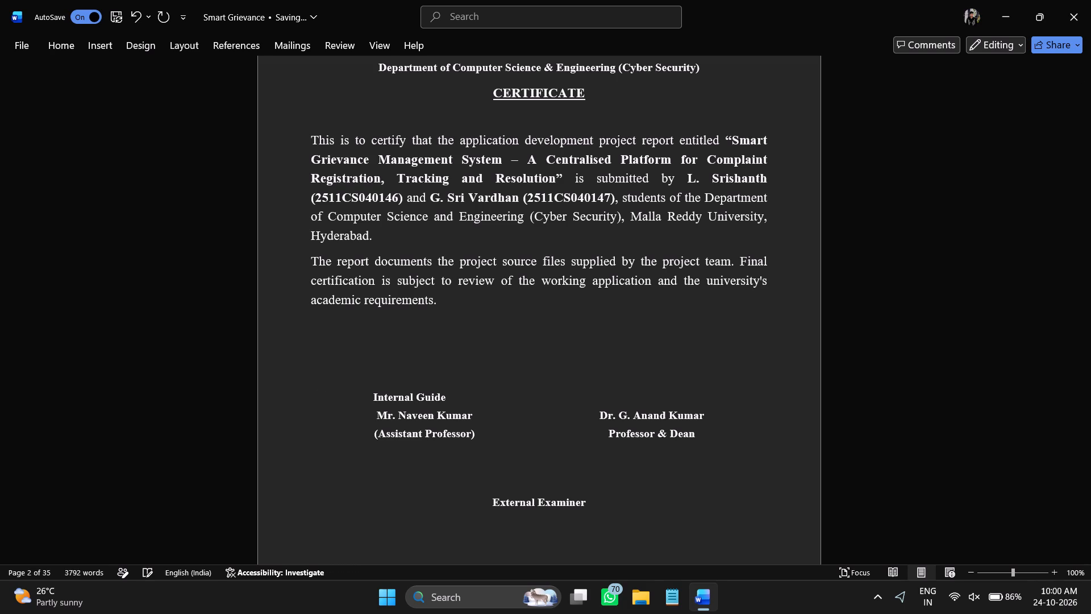
key(space)
key(space)
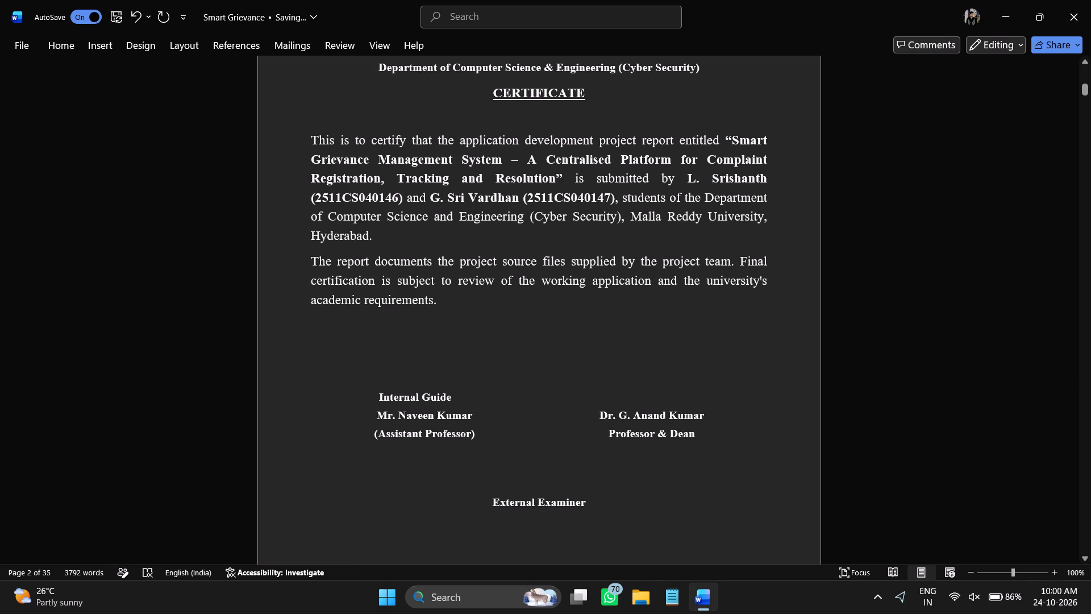
Paste "Dean (CS, IOT&ECE)" back above the dean's name on the "Internal Guide" line, keeping the source formatting.
click(637, 389)
right_click(637, 389)
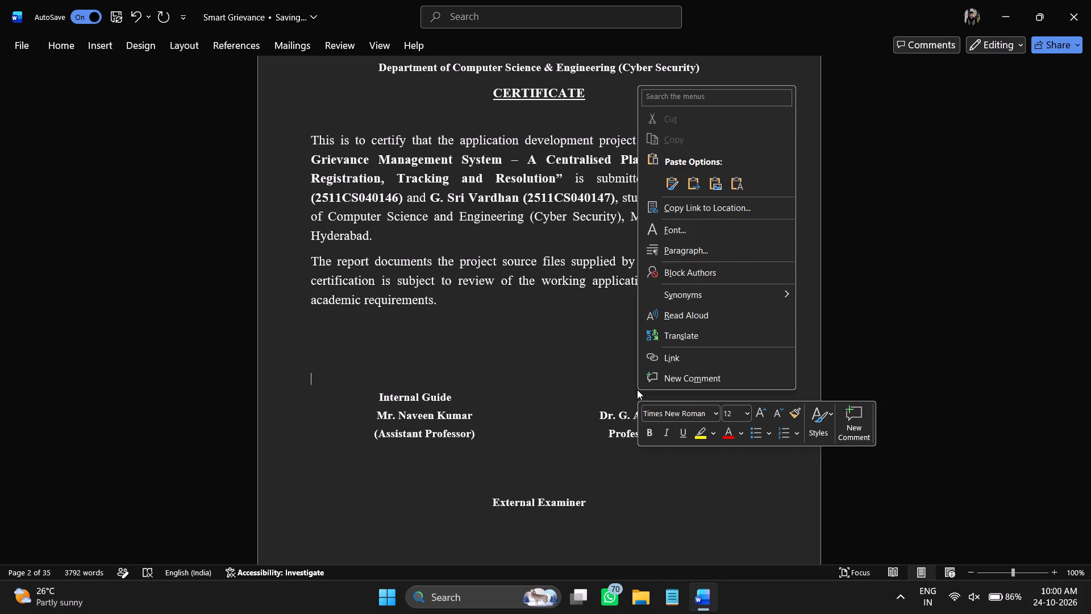
click(626, 389)
click(621, 391)
click(621, 391)
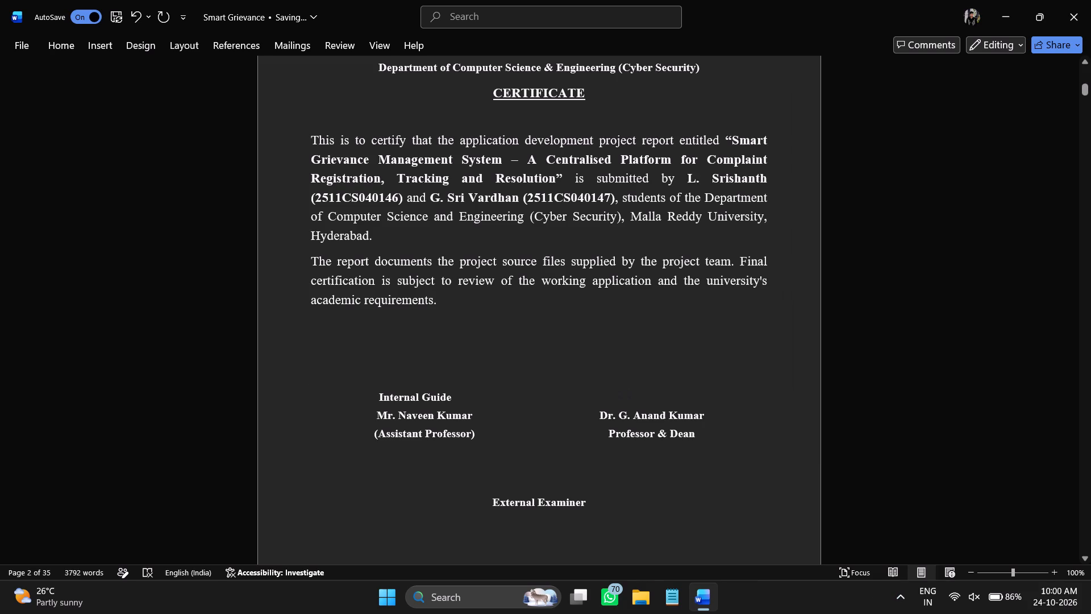
right_click(648, 397)
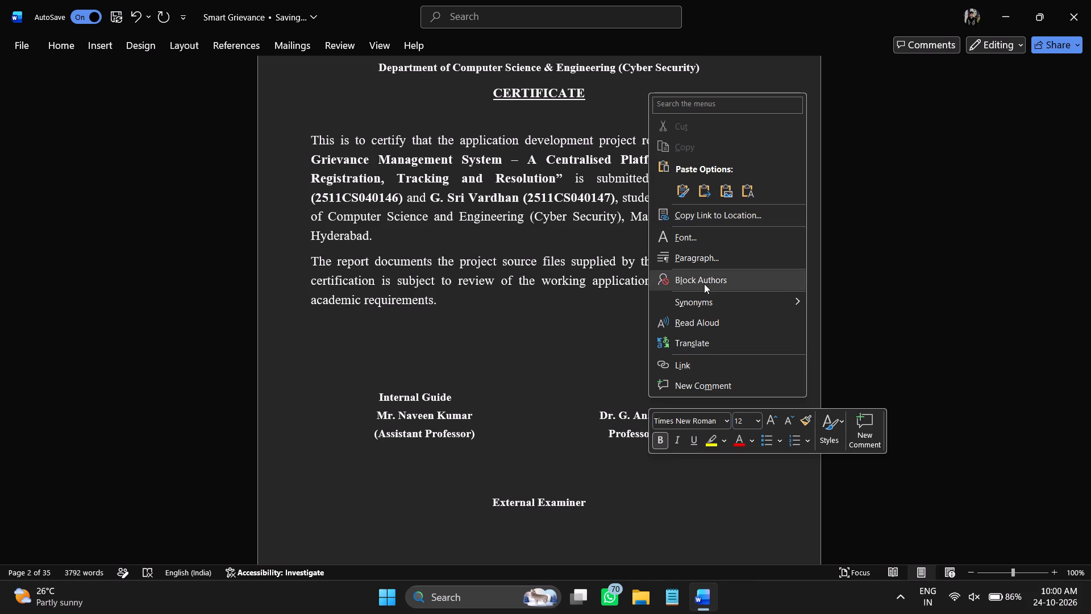
click(687, 190)
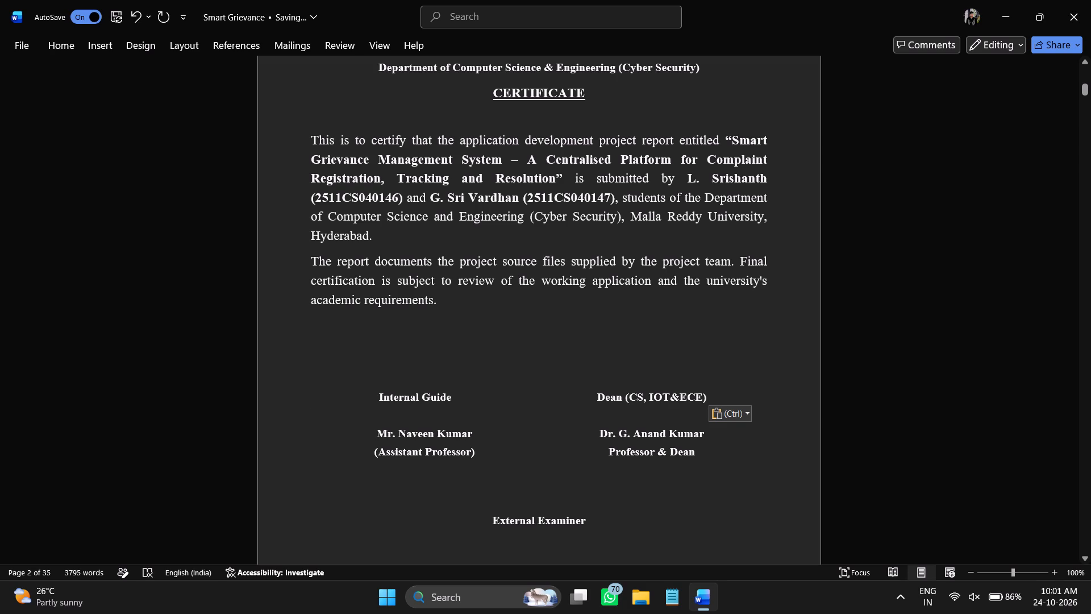
click(596, 430)
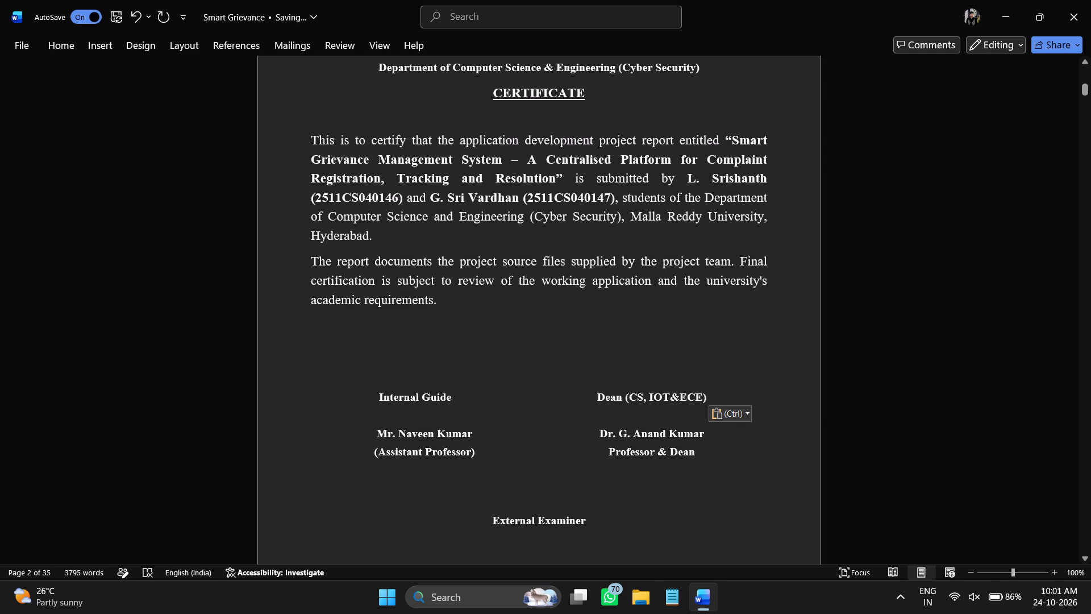
Cut the entire signature block from "Internal Guide" through "External Examiner" out of the certificate page.
click(382, 397)
drag(382, 397, 377, 409)
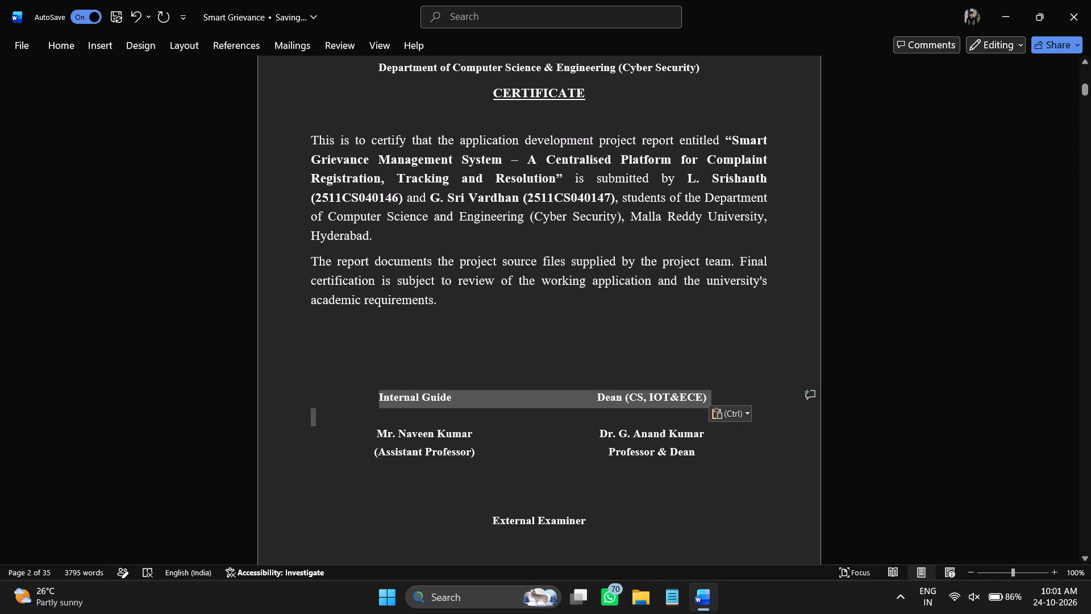
drag(377, 409, 369, 404)
click(369, 404)
drag(379, 396, 448, 402)
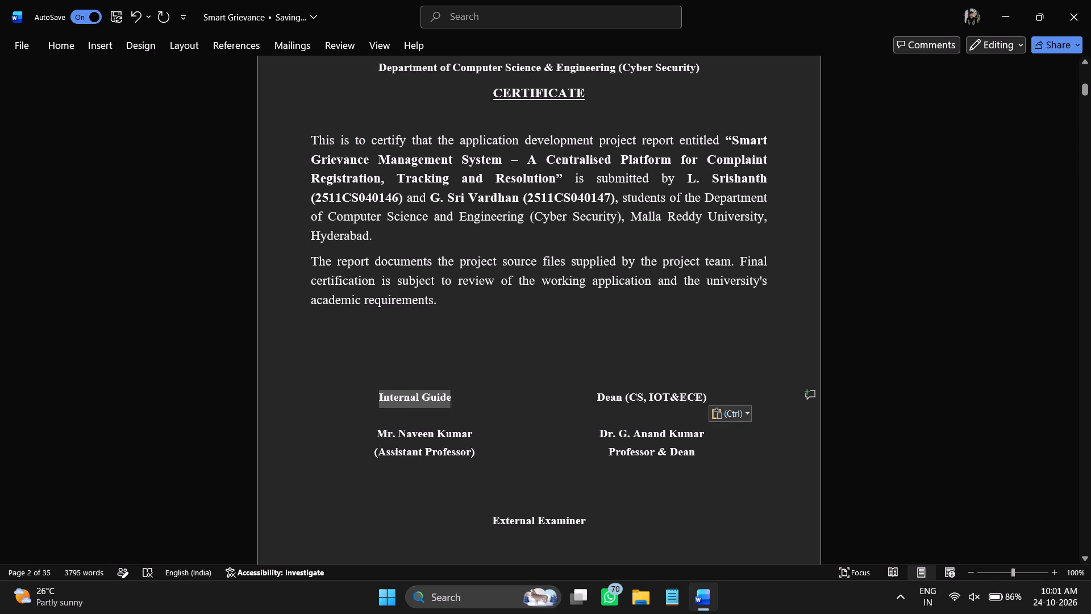
drag(448, 402, 484, 456)
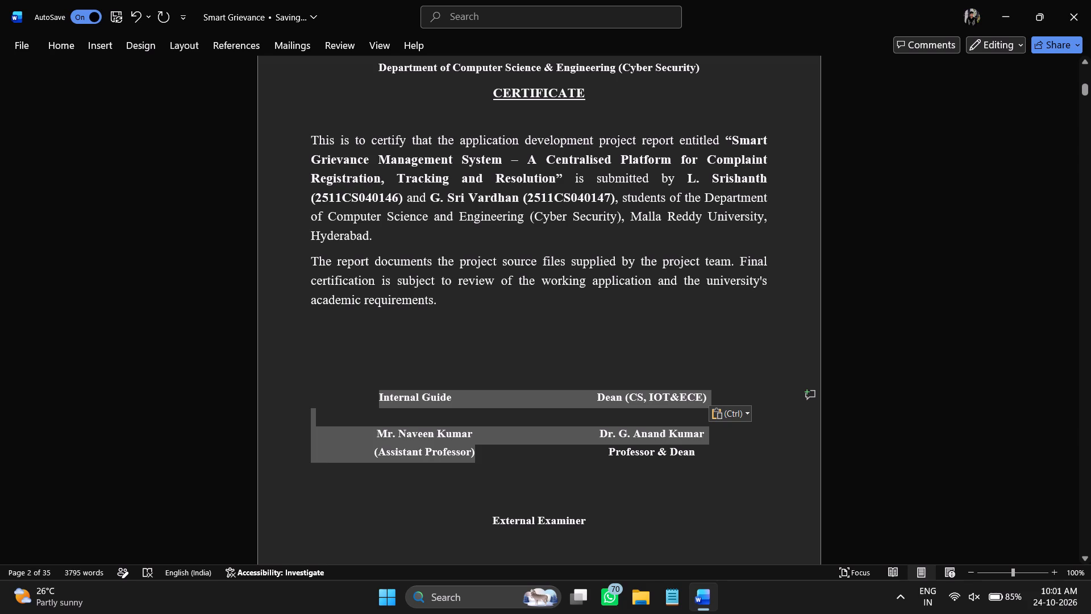
drag(484, 456, 465, 466)
drag(465, 466, 484, 428)
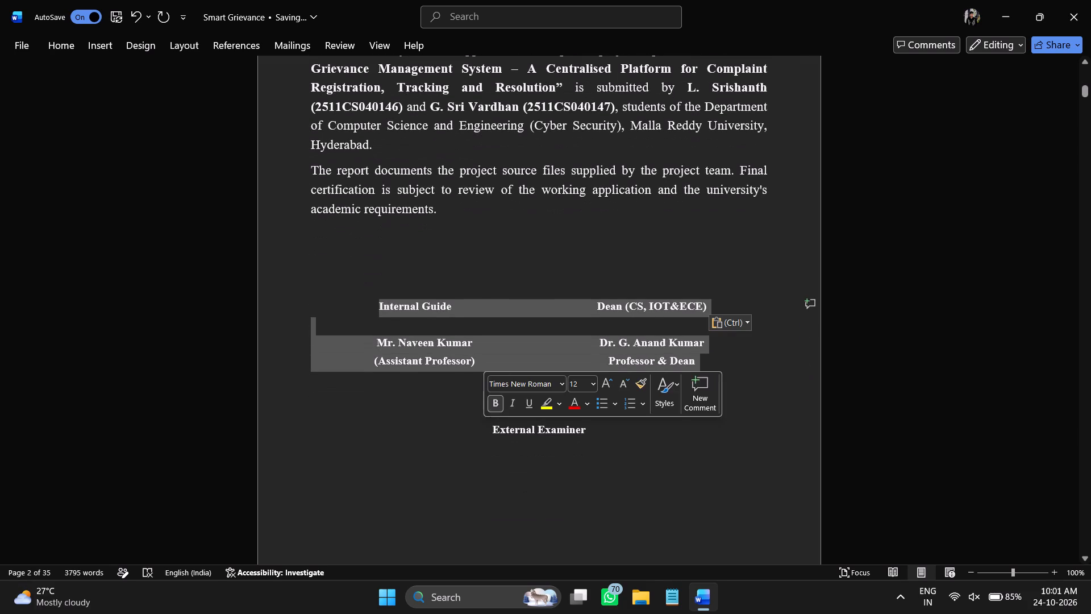
click(483, 428)
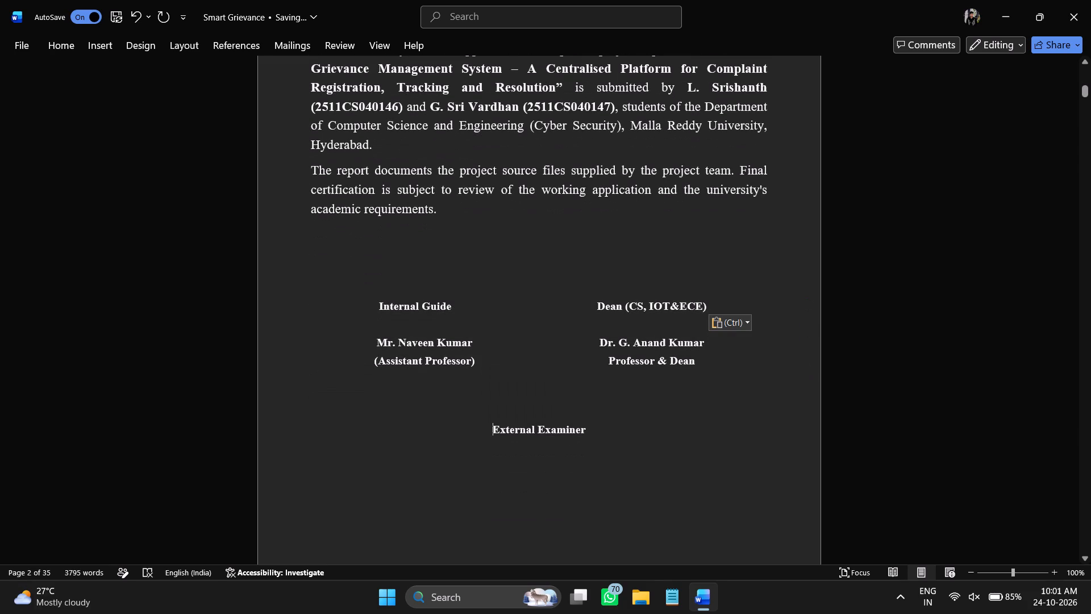
drag(372, 302, 682, 443)
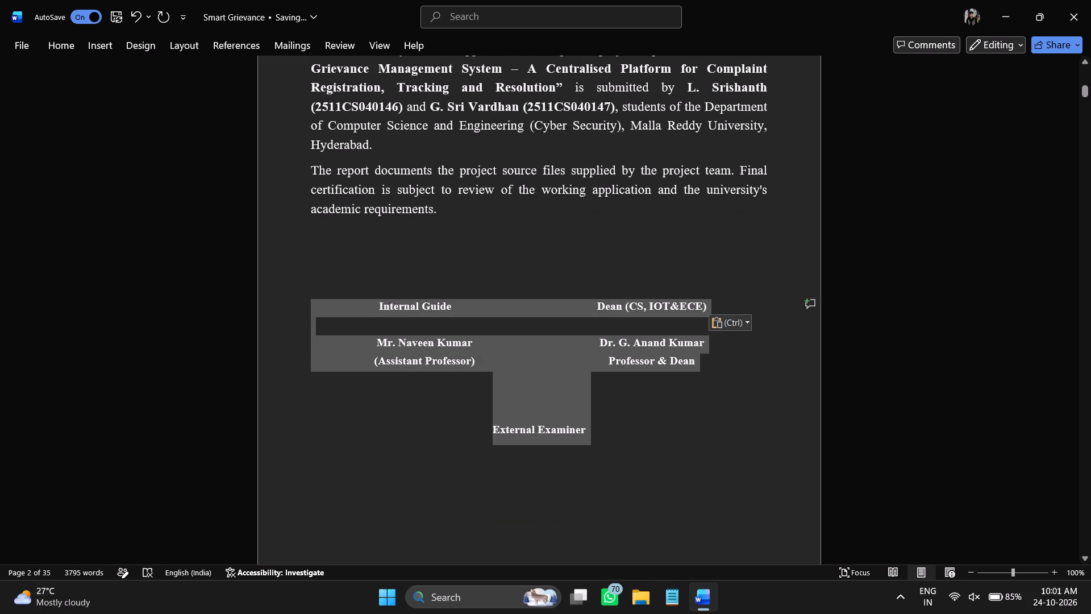
drag(682, 443, 684, 442)
key(ctrl+c)
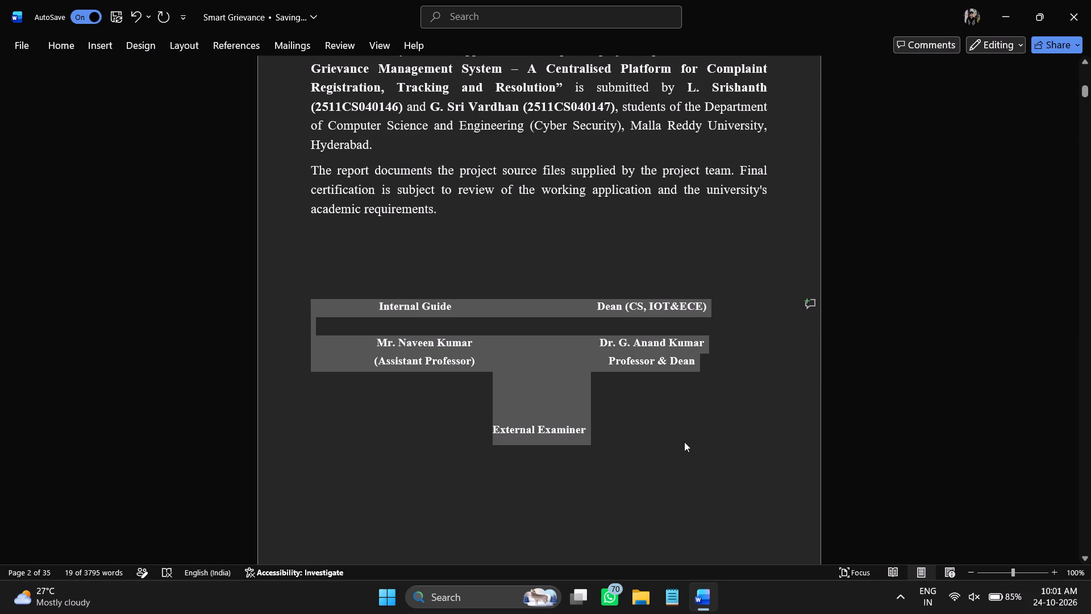
key(BackSpace)
Place the insertion point on a blank line below the certificate's closing paragraph.
scroll(684, 442, up, 2)
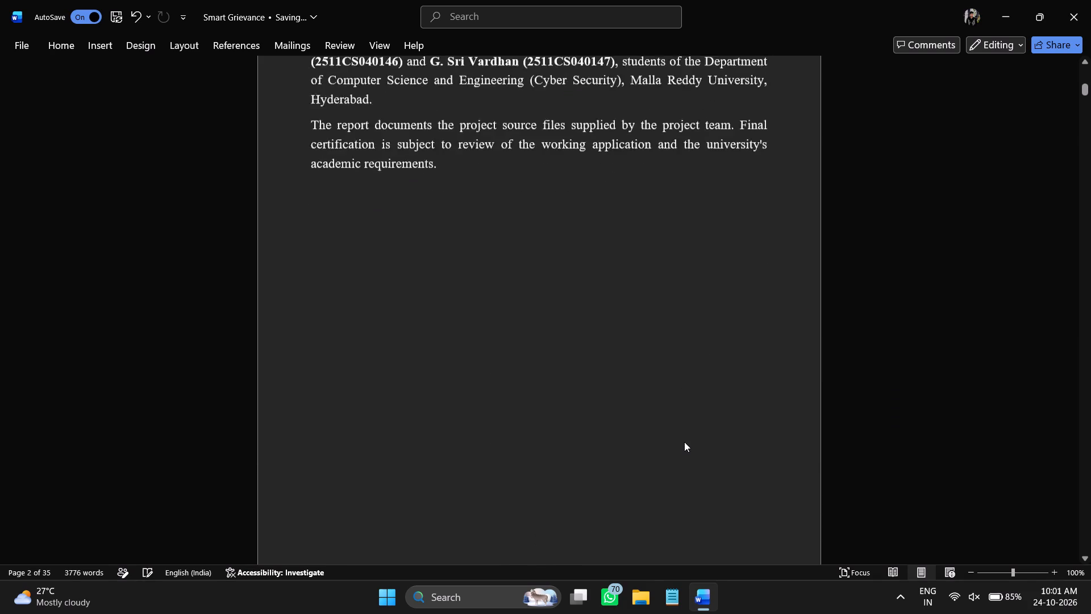
scroll(684, 442, up, 3)
scroll(684, 442, down, 3)
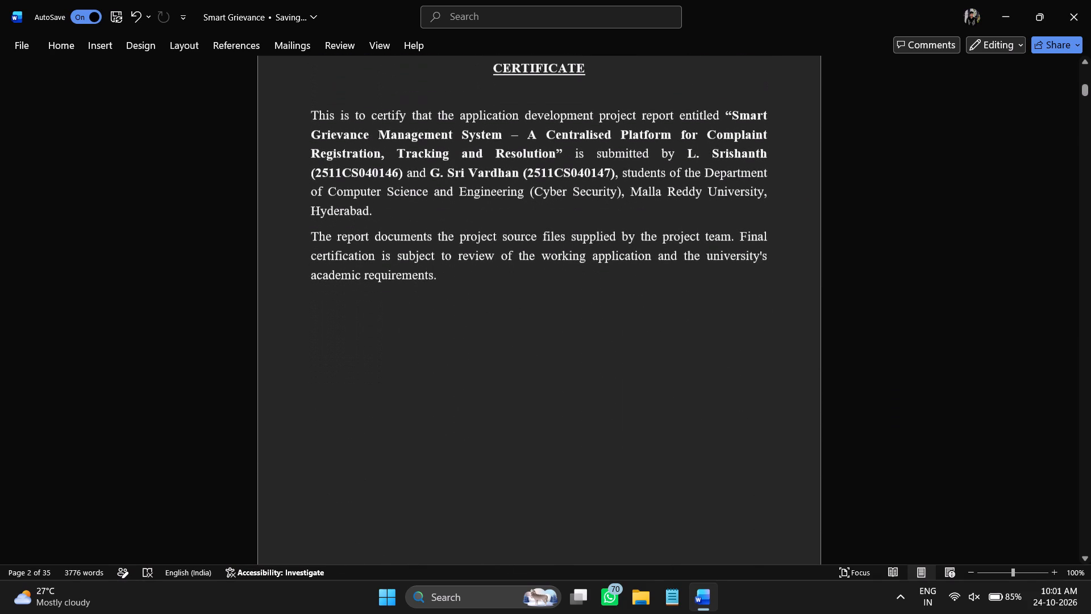
scroll(684, 442, down, 1)
click(327, 317)
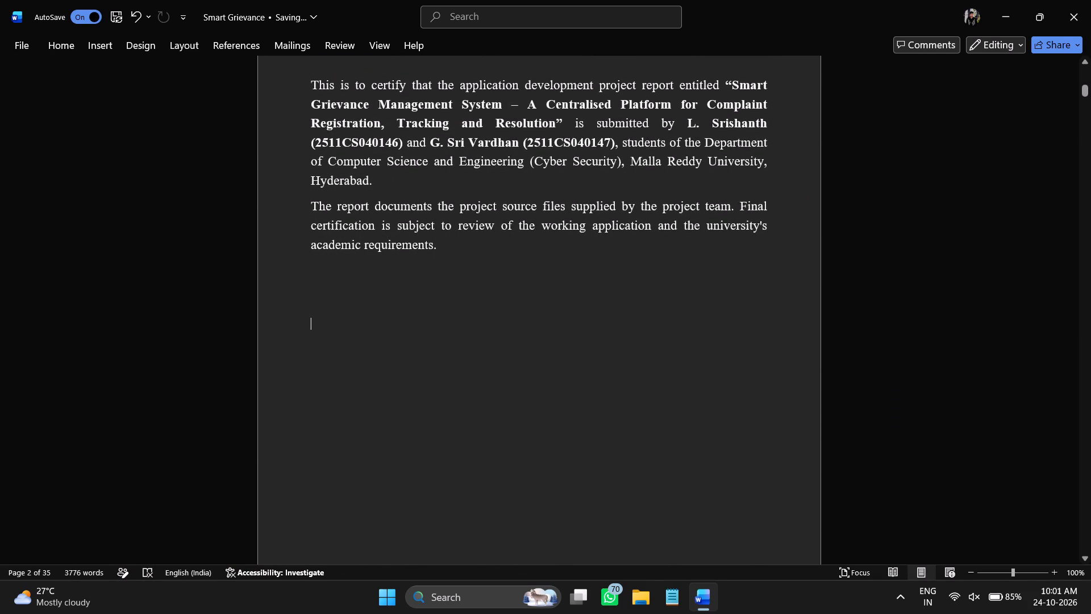
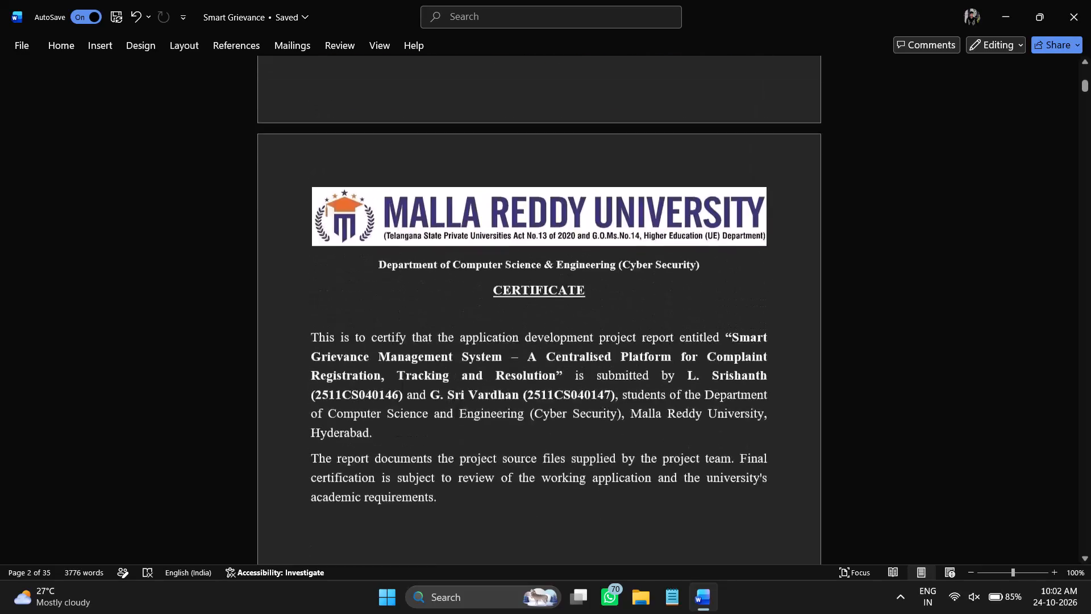
Add the initial "B." between "Mr." and the project guide's name on the cover page.
scroll(536, 176, up, 2)
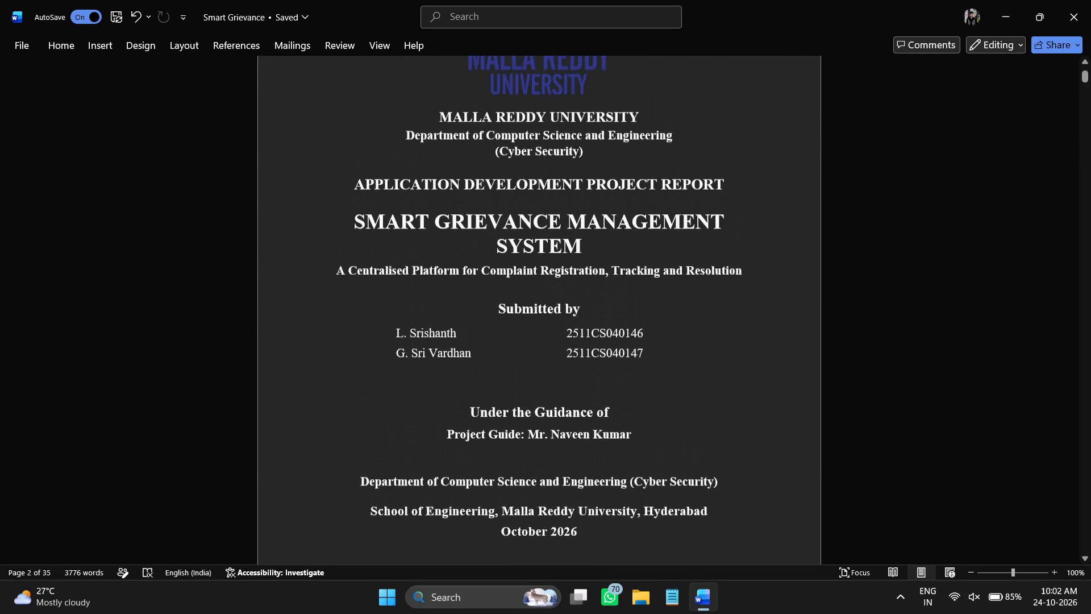
scroll(536, 176, up, 1)
scroll(536, 176, right, 1)
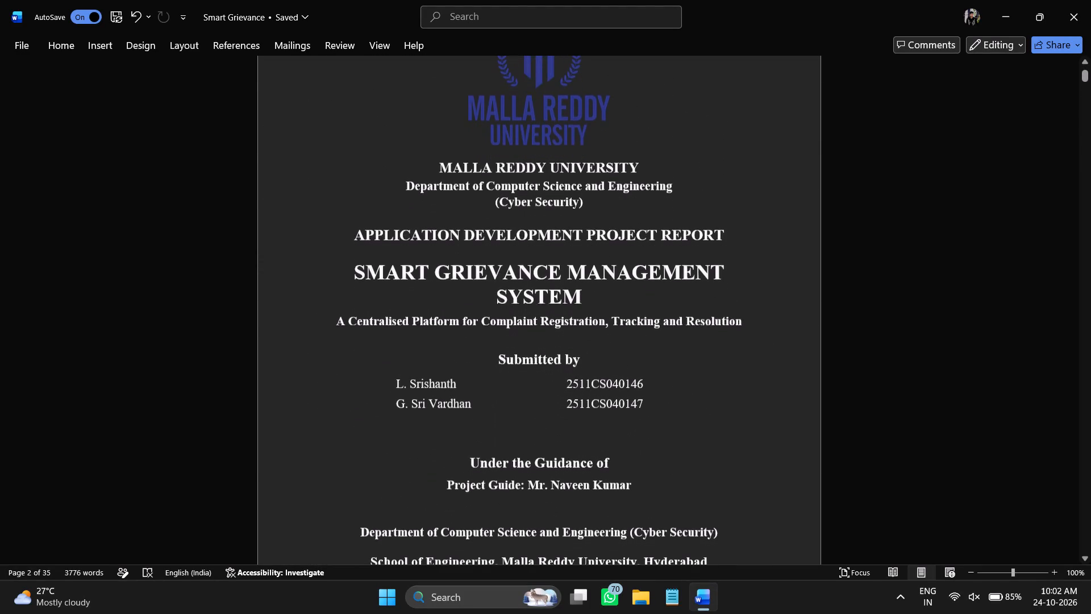
click(548, 487)
key(space)
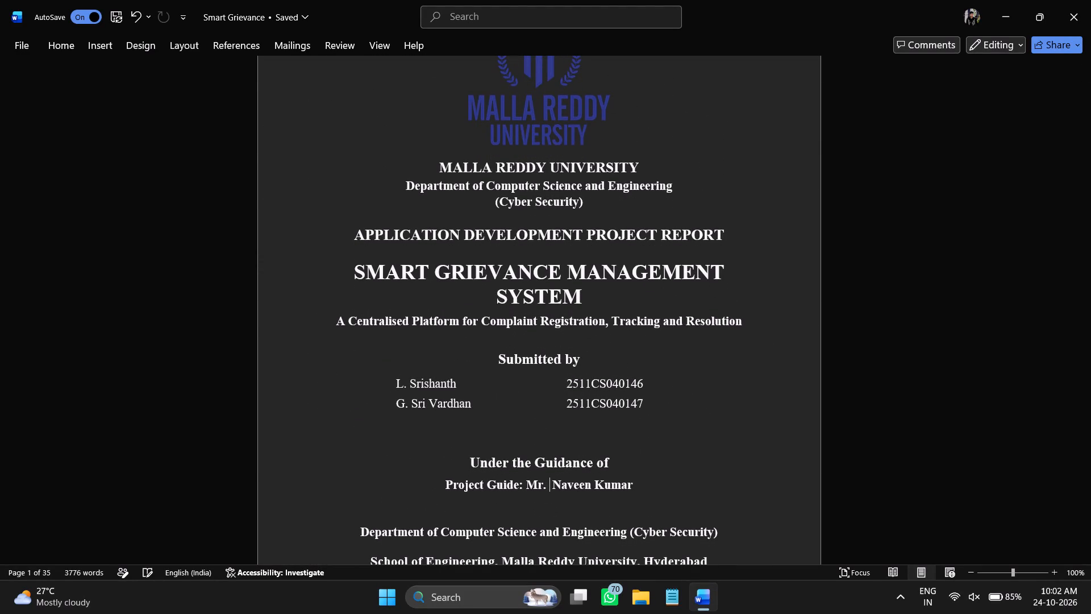
key(shift+b)
key(period)
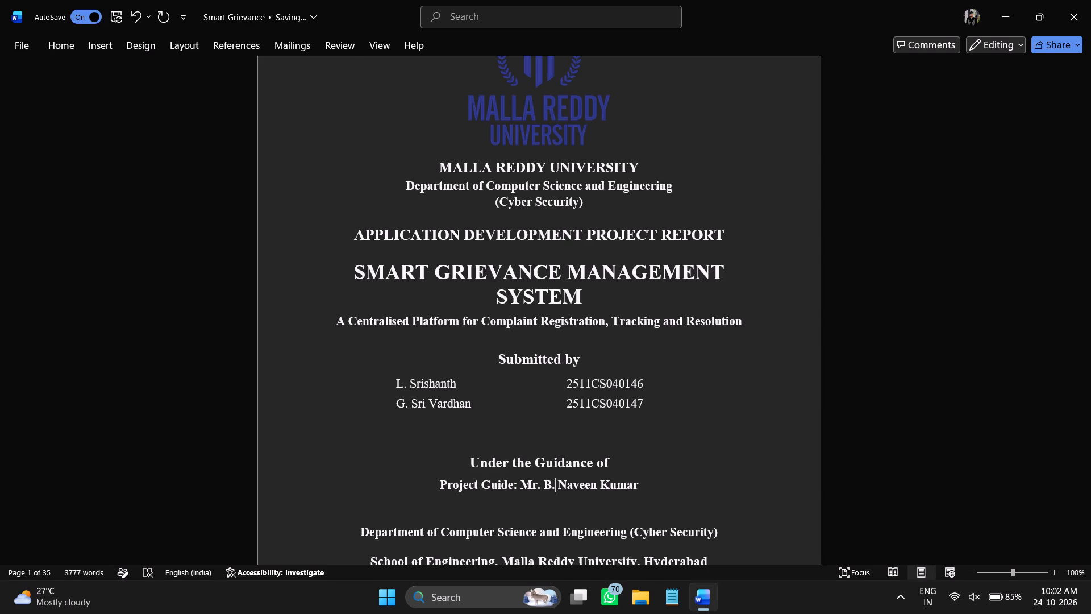
Replace the space after "Mr." with the initial "B." before the project guide's name in the Acknowledgement.
scroll(685, 486, down, 3)
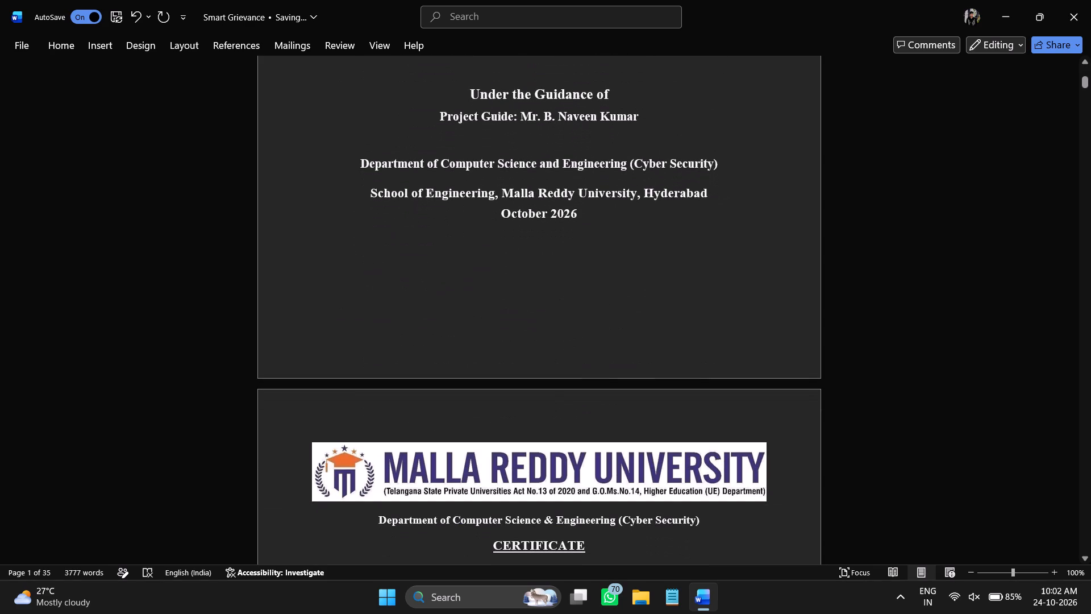
scroll(685, 486, down, 5)
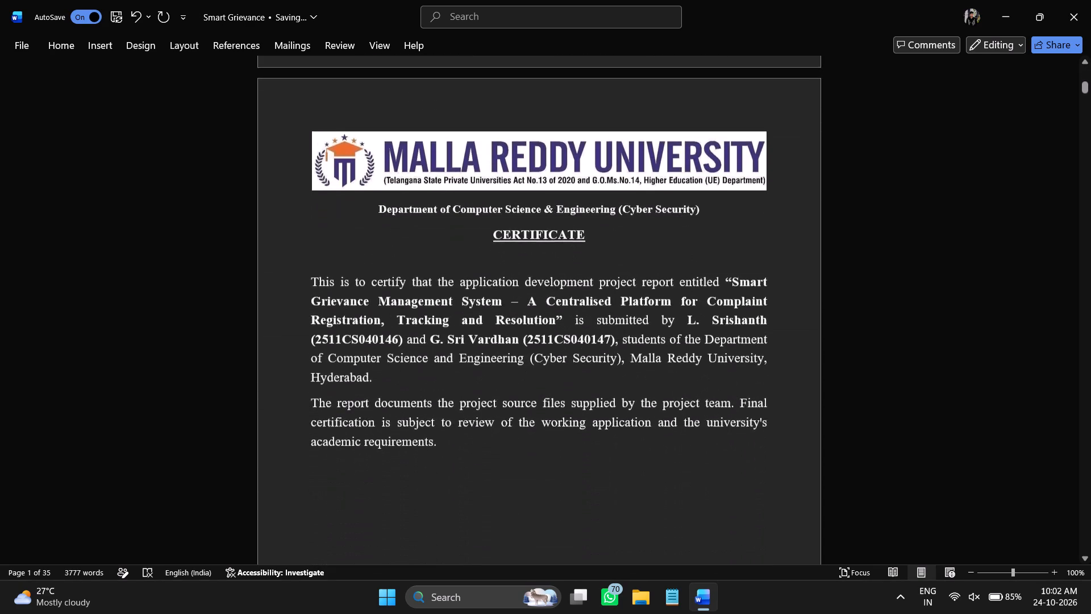
scroll(685, 486, down, 6)
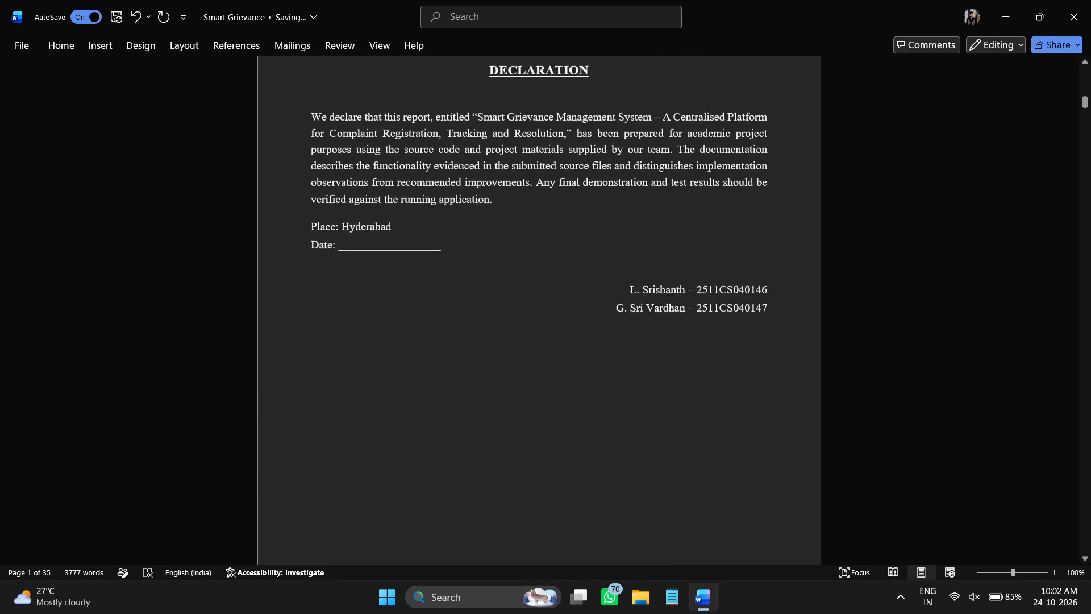
scroll(685, 486, down, 4)
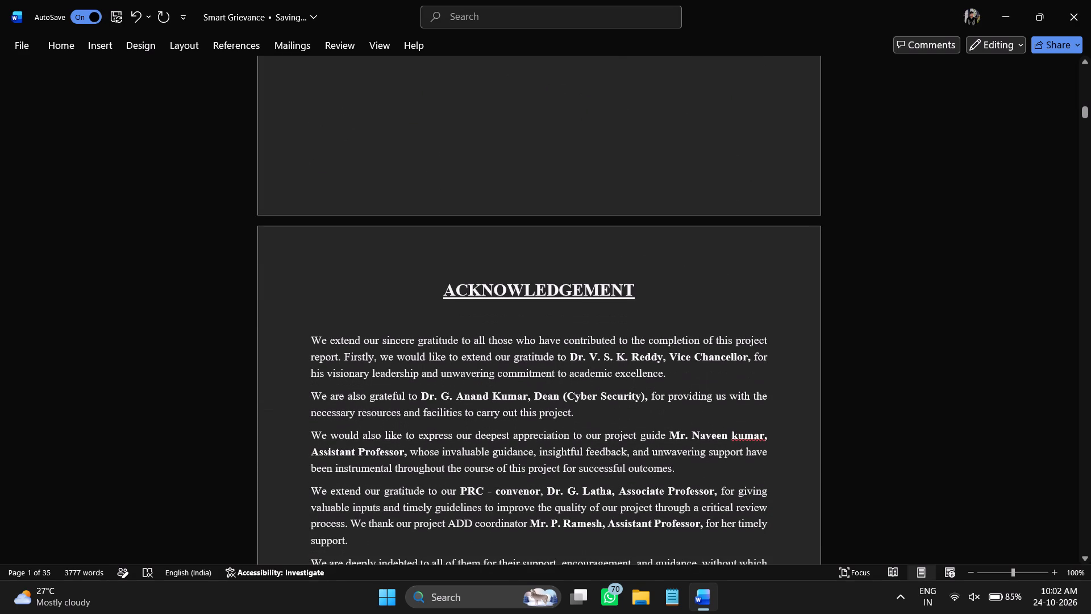
scroll(610, 461, down, 1)
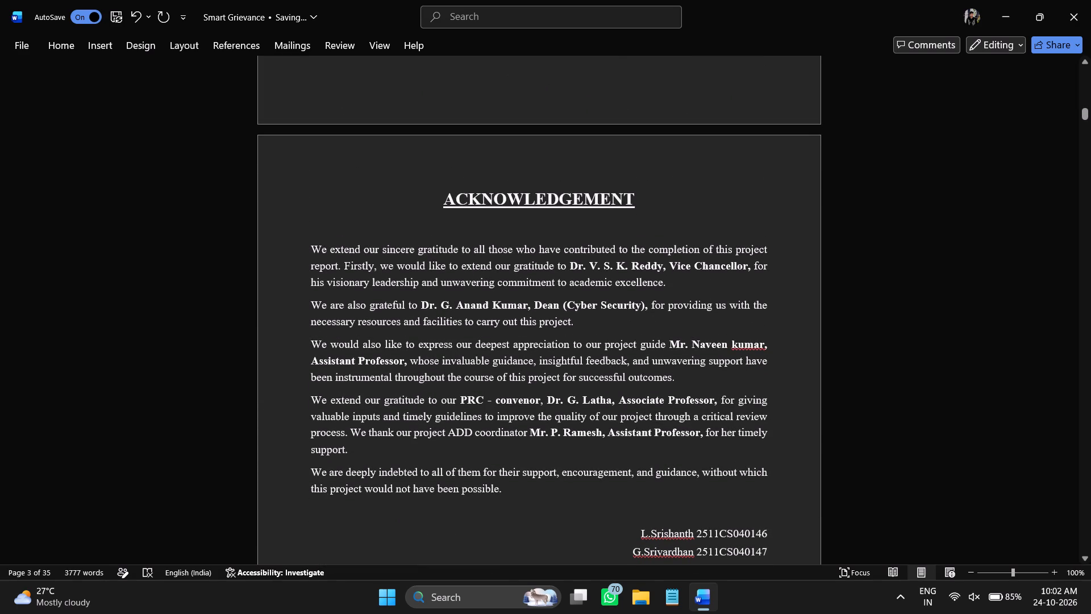
click(692, 344)
key(BackSpace)
key(shift+b)
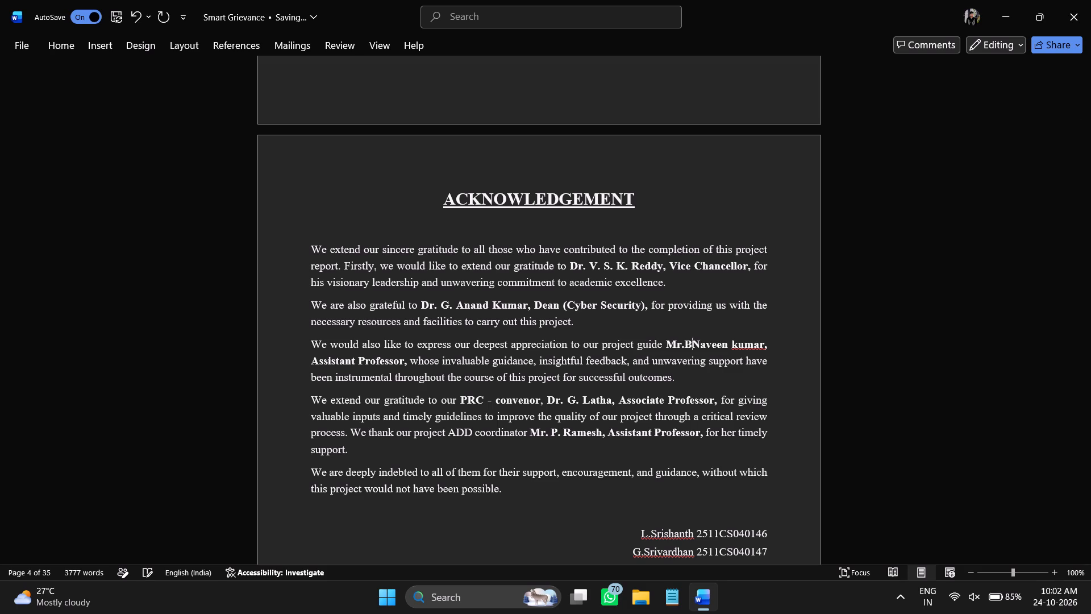
key(period)
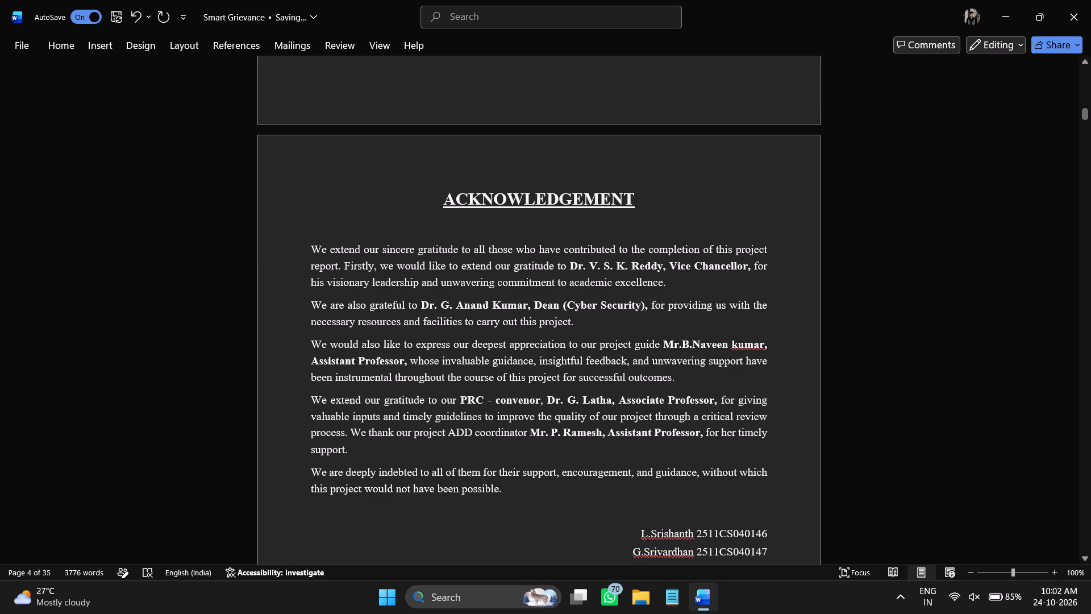
Adjust the spacing in the Acknowledgement's guide title and initial so they read "Mr .B." followed by a space before the name.
scroll(761, 459, down, 1)
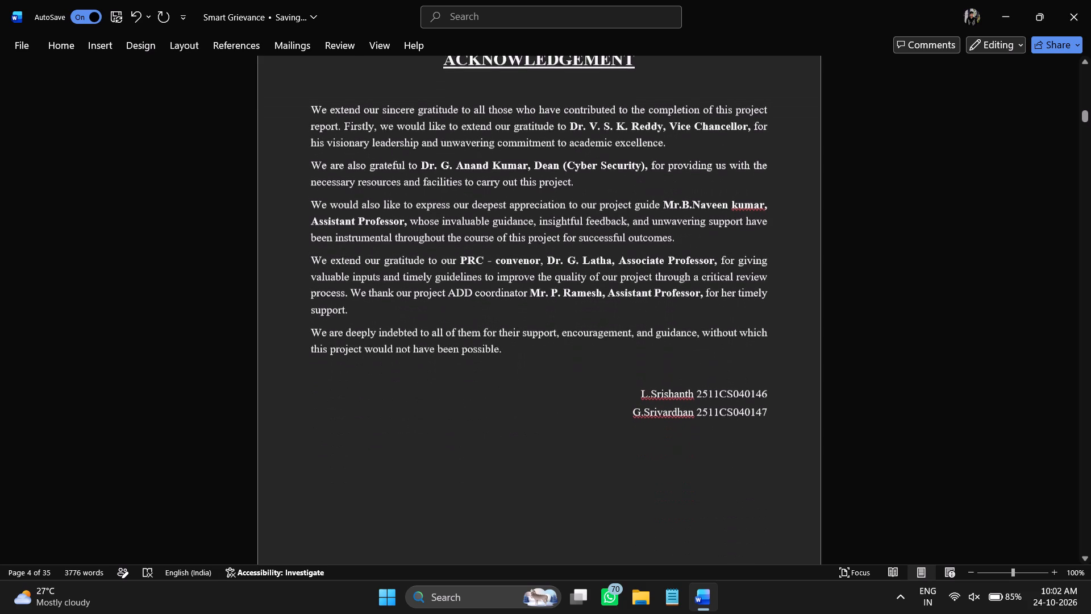
scroll(761, 459, down, 1)
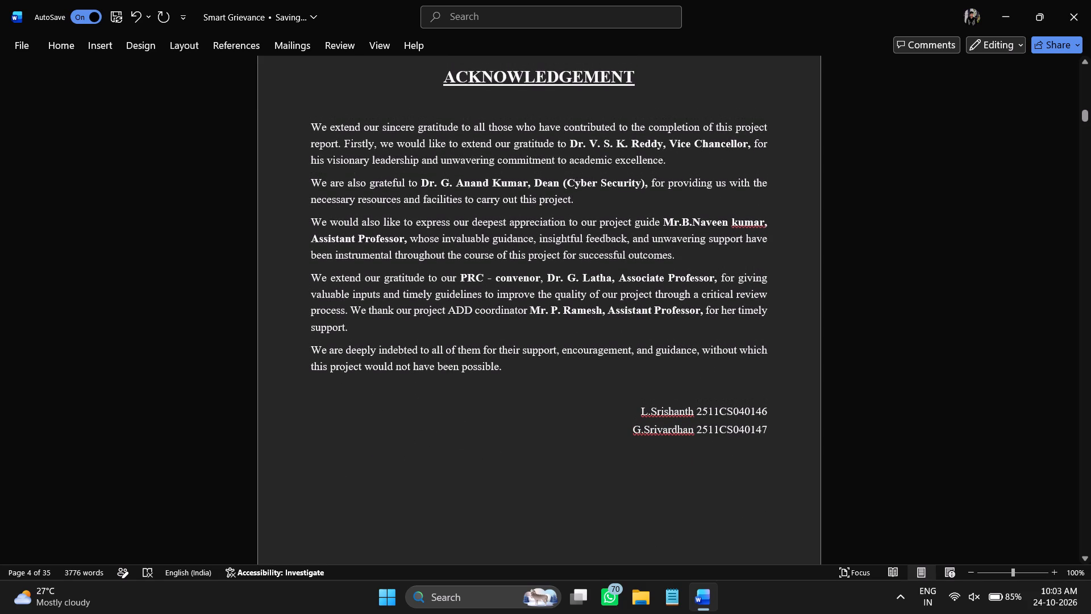
key(BackSpace)
key(space)
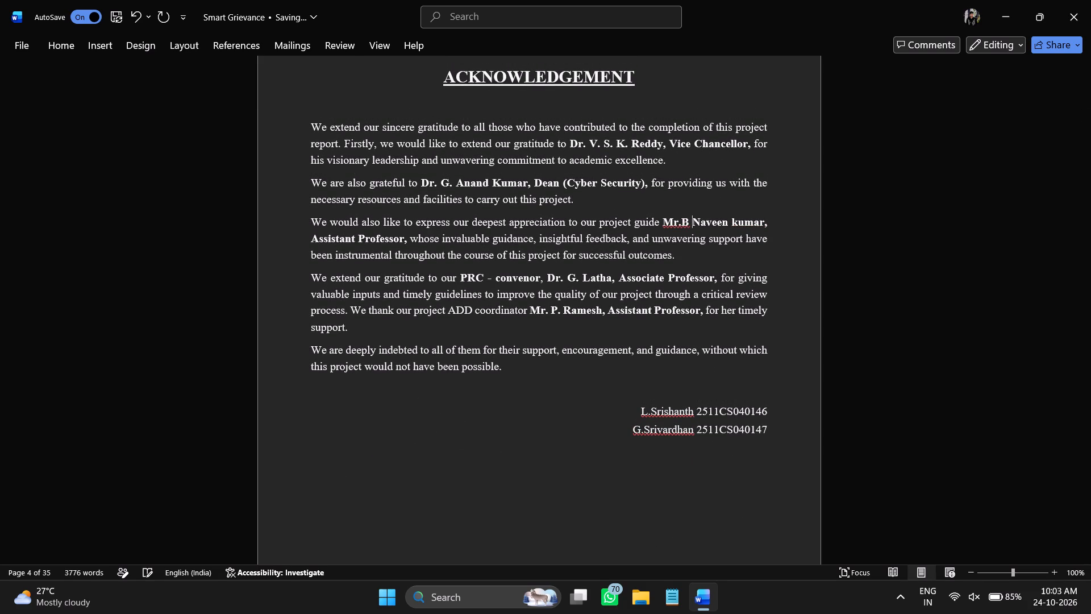
text(.)
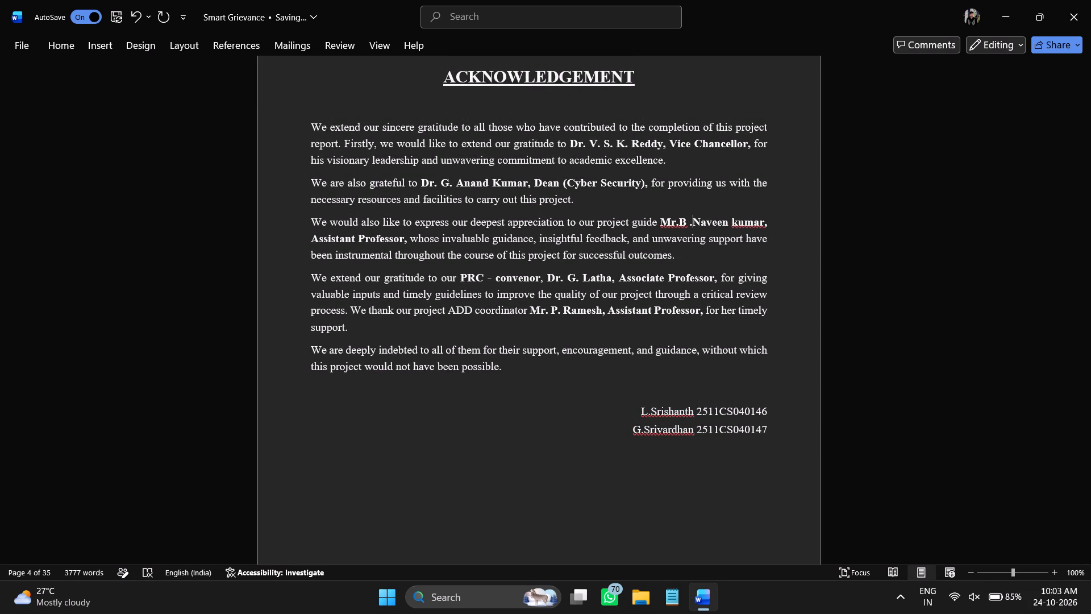
key(BackSpace)
key(BackSpace)
text(.)
key(space)
click(677, 224)
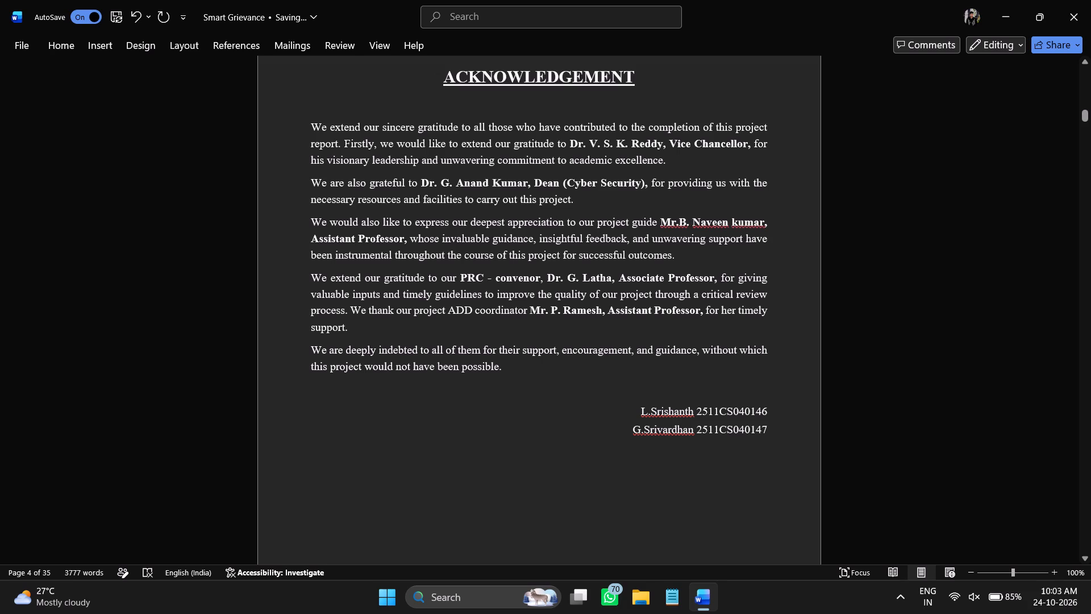
key(space)
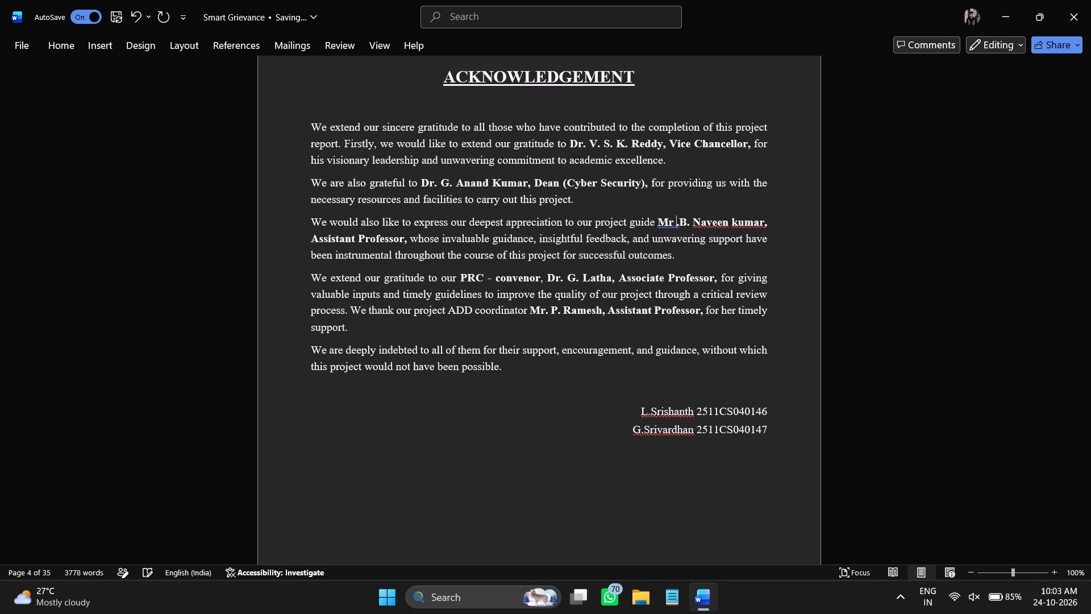
click(515, 435)
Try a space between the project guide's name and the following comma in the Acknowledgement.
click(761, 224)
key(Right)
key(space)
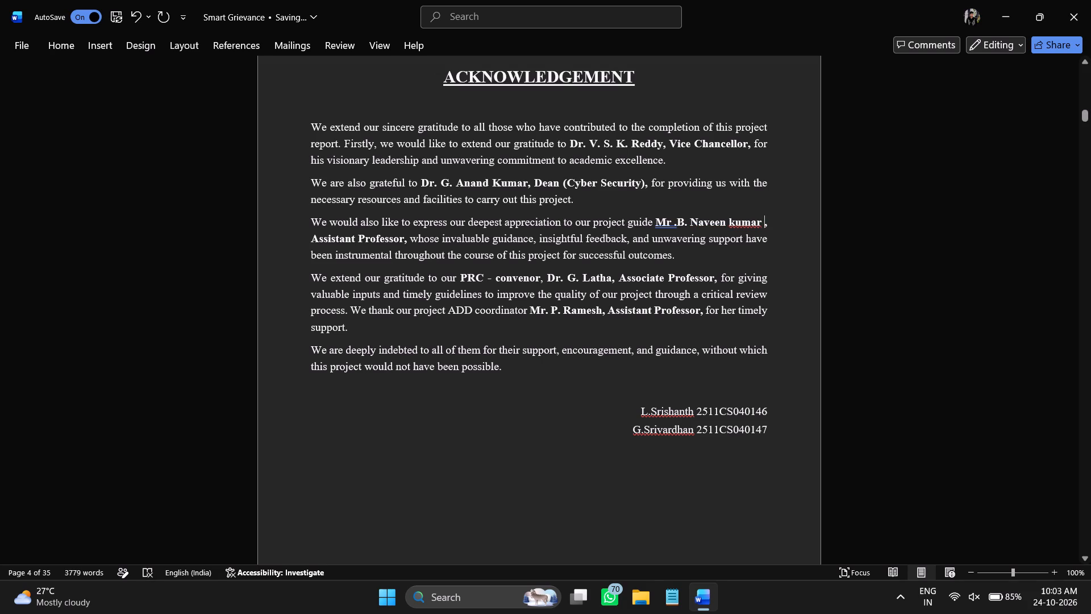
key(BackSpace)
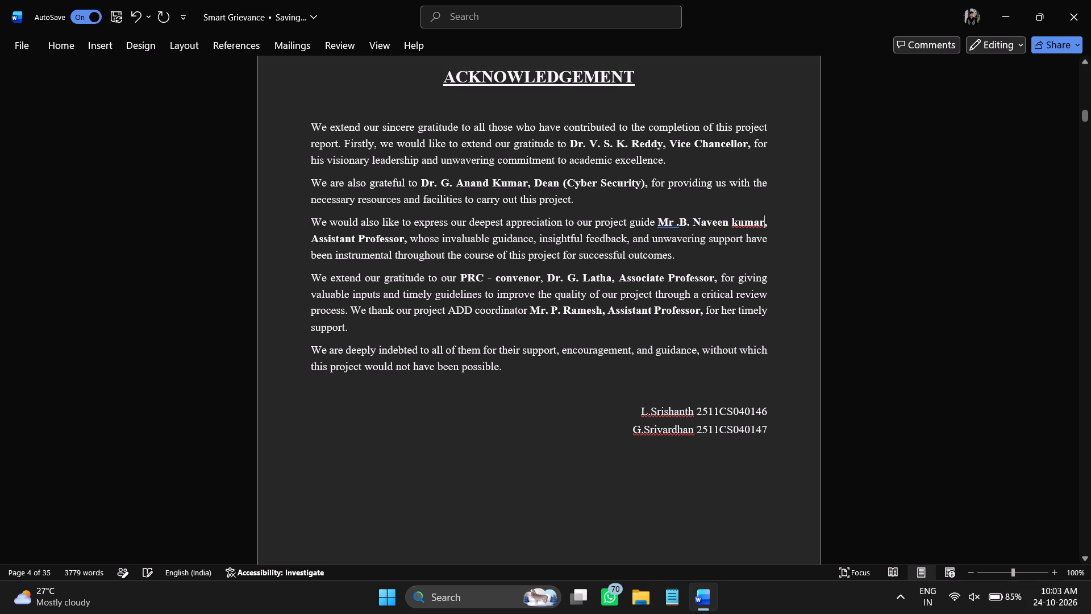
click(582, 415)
Look through the report's front pages, from the cover and certificate to the declaration, acknowledgement and abstract.
scroll(582, 415, down, 3)
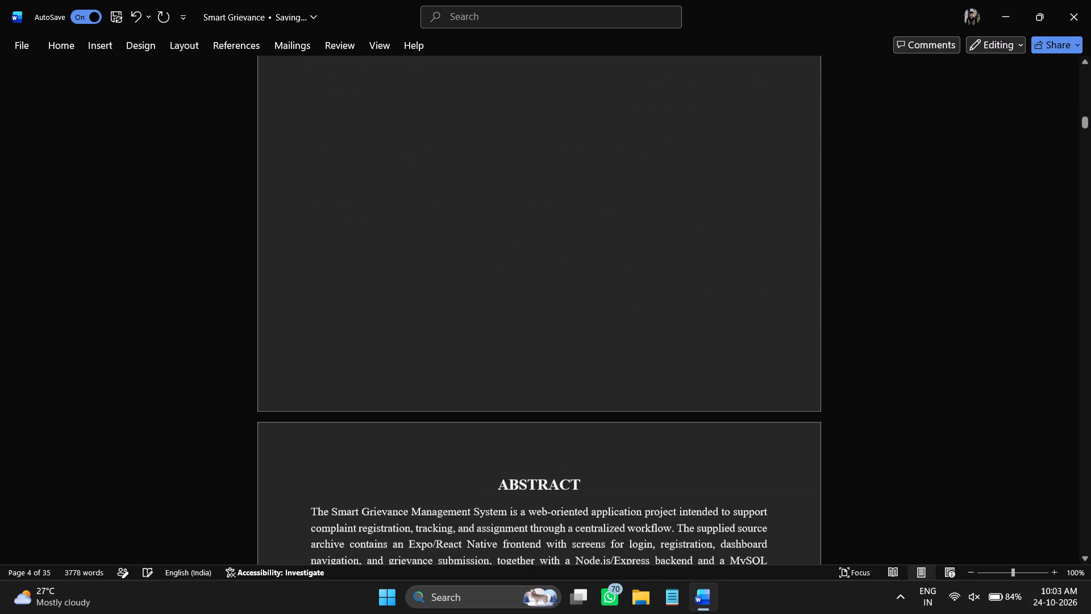
scroll(582, 415, up, 6)
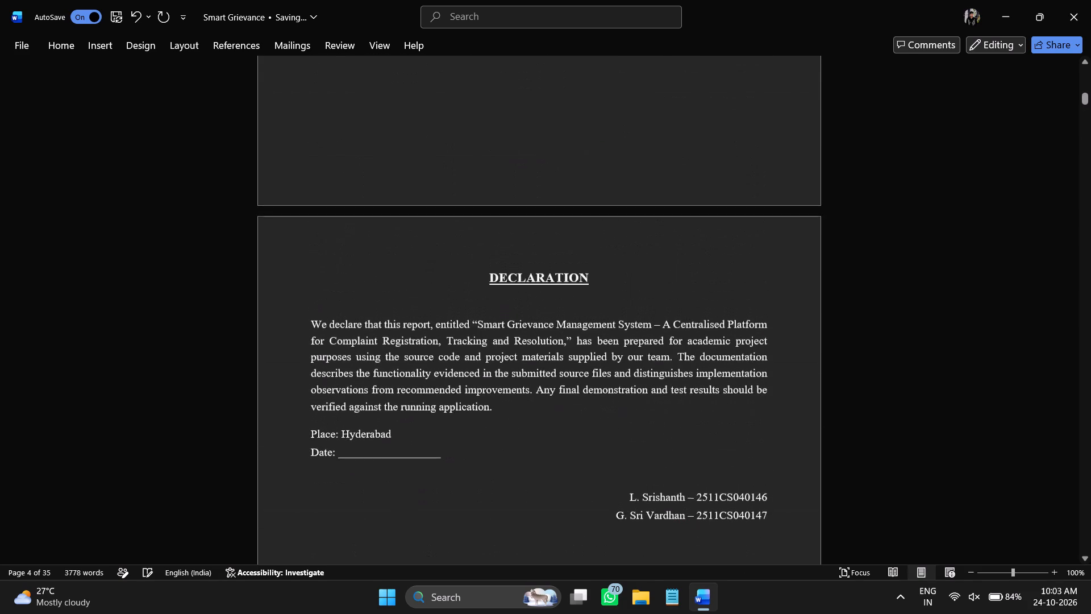
scroll(582, 415, up, 12)
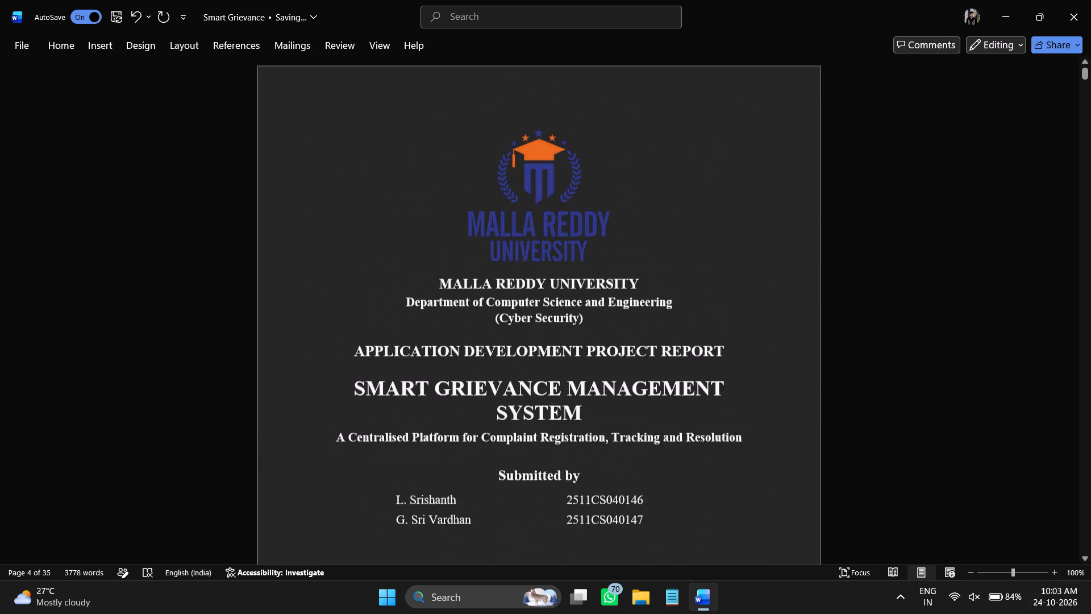
scroll(582, 415, down, 5)
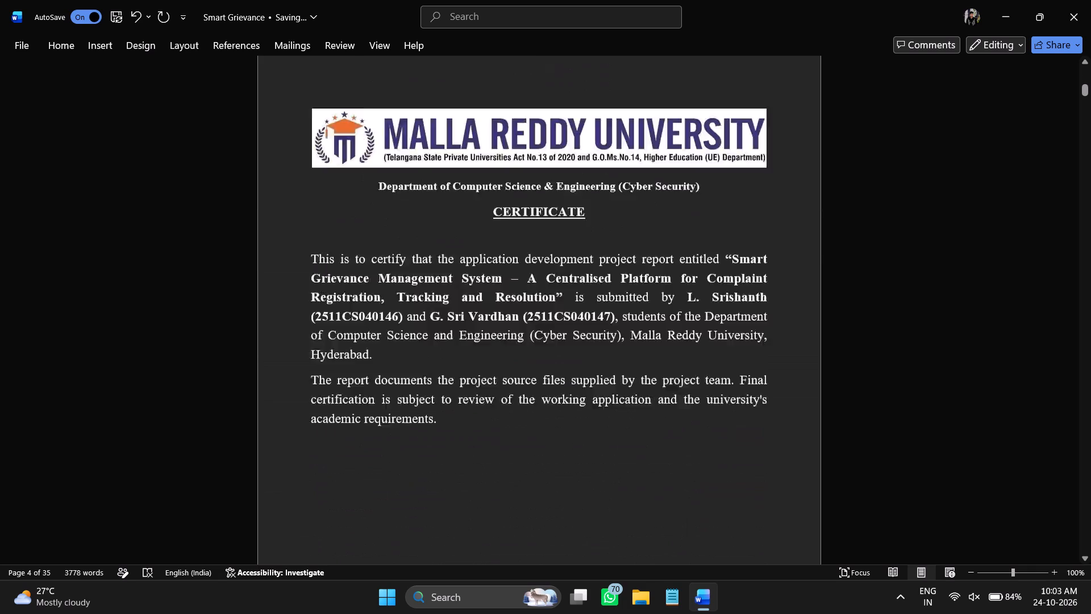
scroll(582, 415, down, 7)
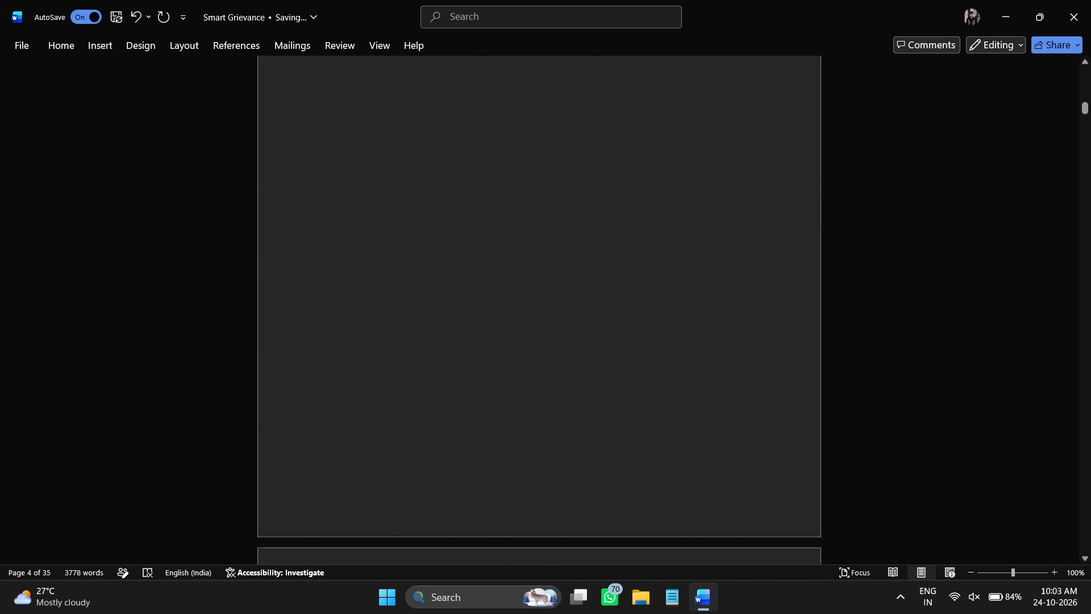
scroll(582, 415, down, 1)
Place the insertion point on a blank line below the certificate's closing paragraph.
scroll(582, 415, up, 5)
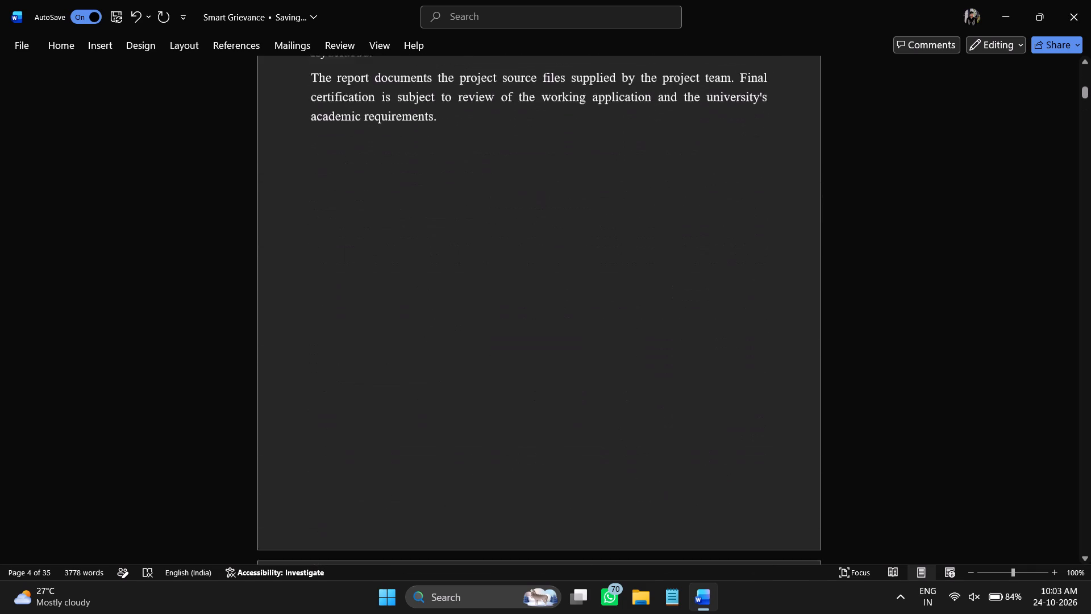
scroll(582, 415, up, 1)
scroll(582, 415, right, 1)
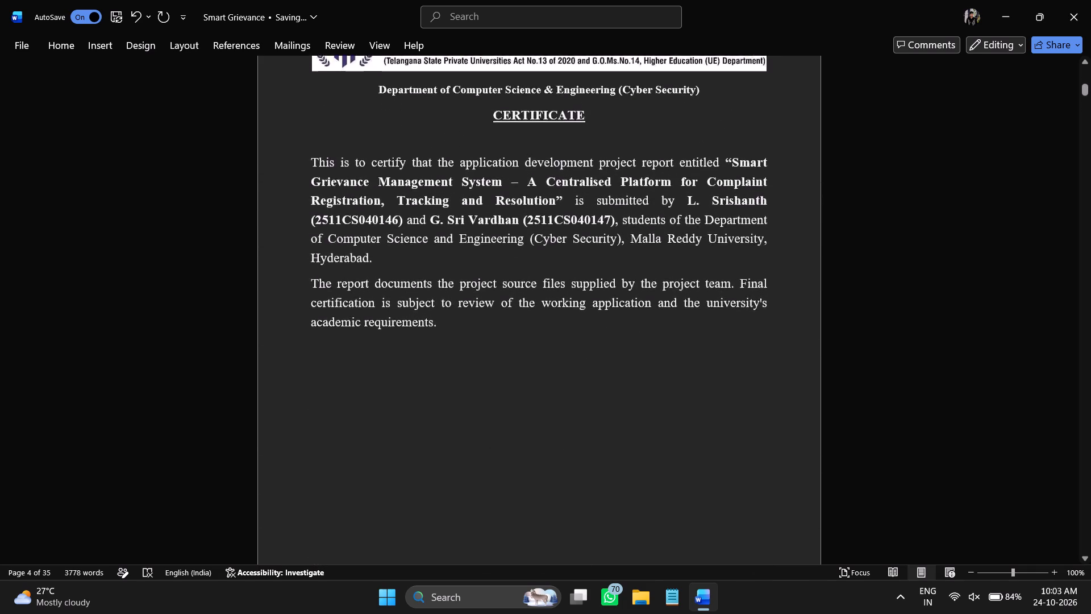
scroll(582, 415, right, 1)
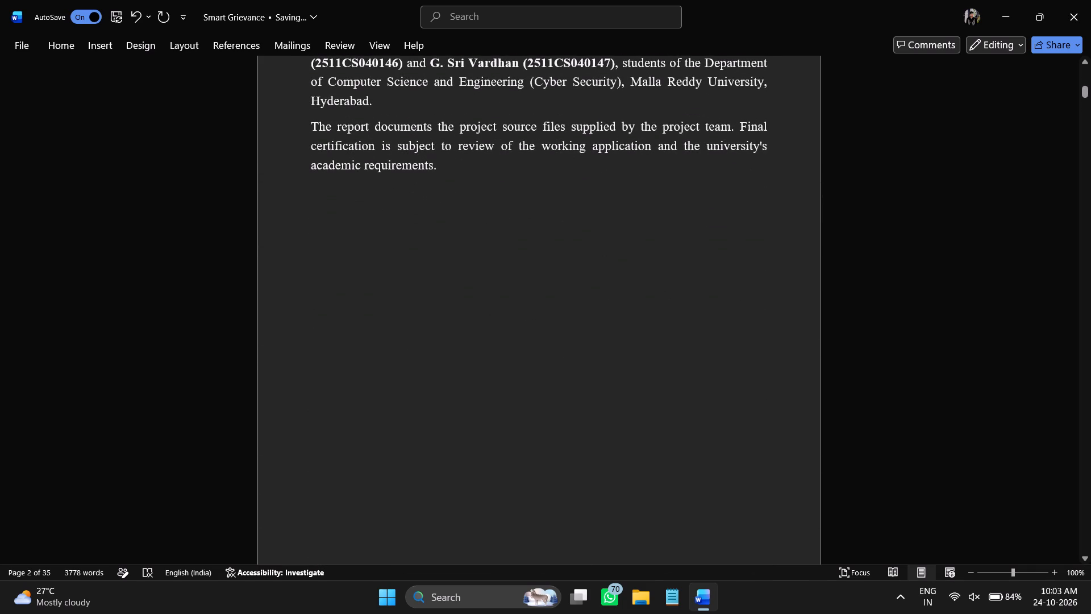
click(314, 280)
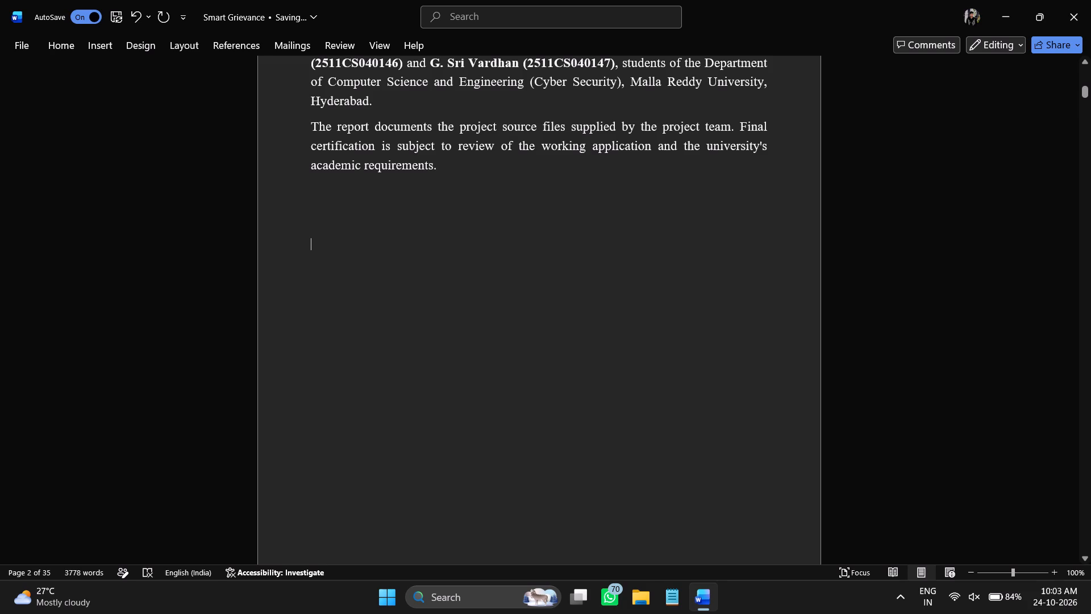
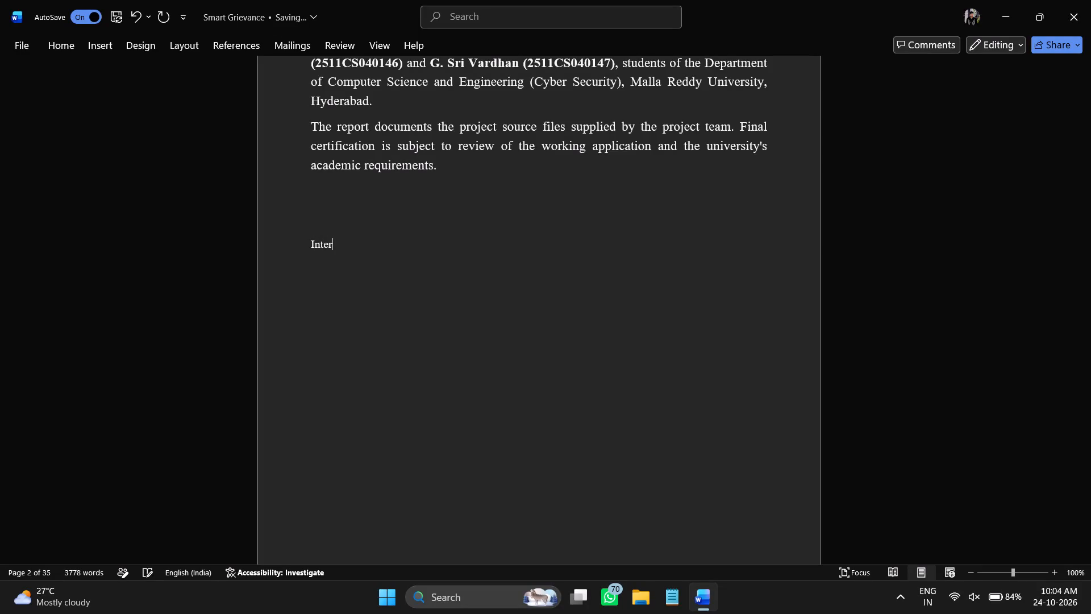
Enter the signature label "Internal Guide" on the blank line below the certificate's closing paragraph.
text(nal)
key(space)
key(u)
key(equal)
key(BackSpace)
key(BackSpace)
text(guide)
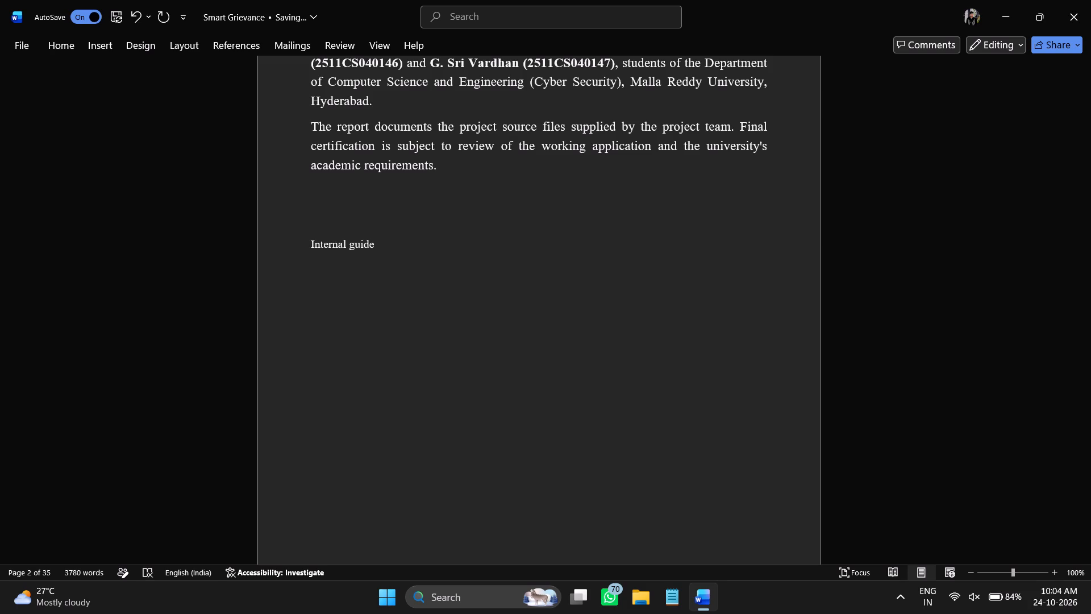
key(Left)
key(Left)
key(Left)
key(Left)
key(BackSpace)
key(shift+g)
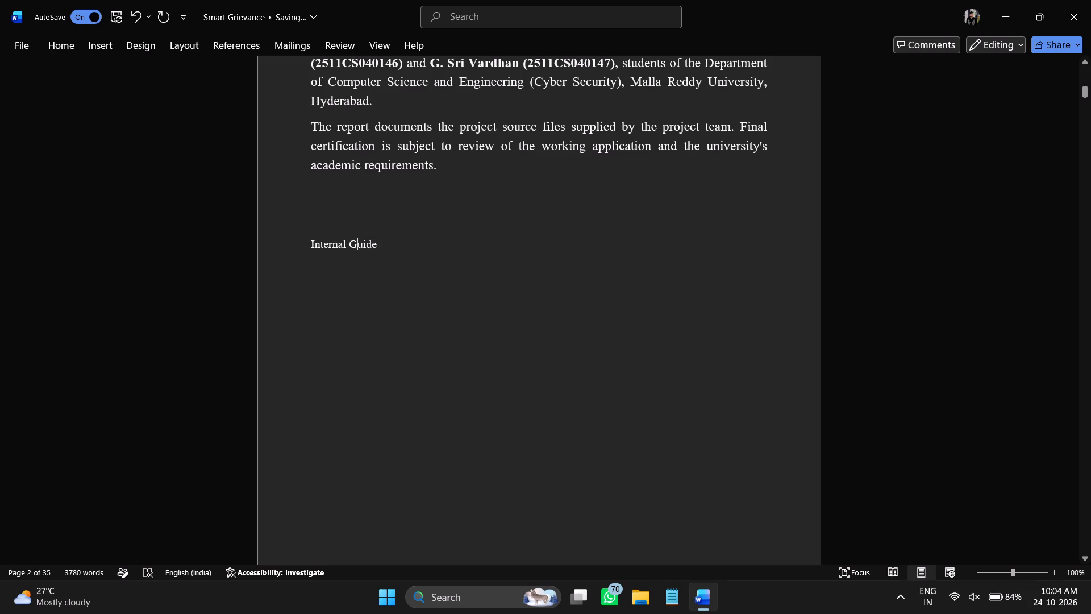
Set the "Internal Guide" label's font size to 14.
click(310, 244)
drag(309, 241, 334, 238)
drag(334, 238, 379, 246)
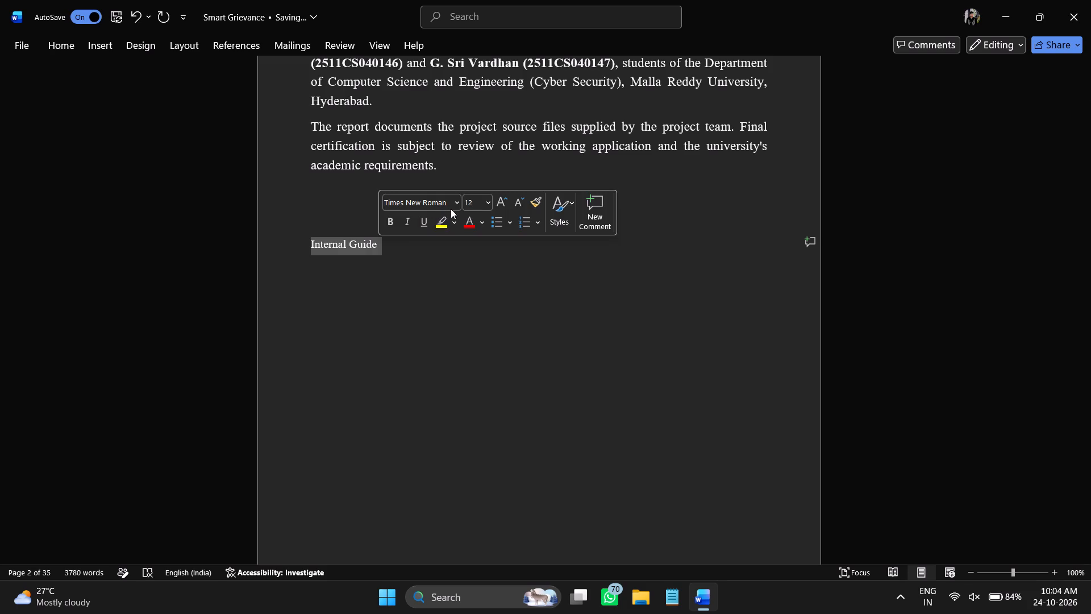
click(490, 199)
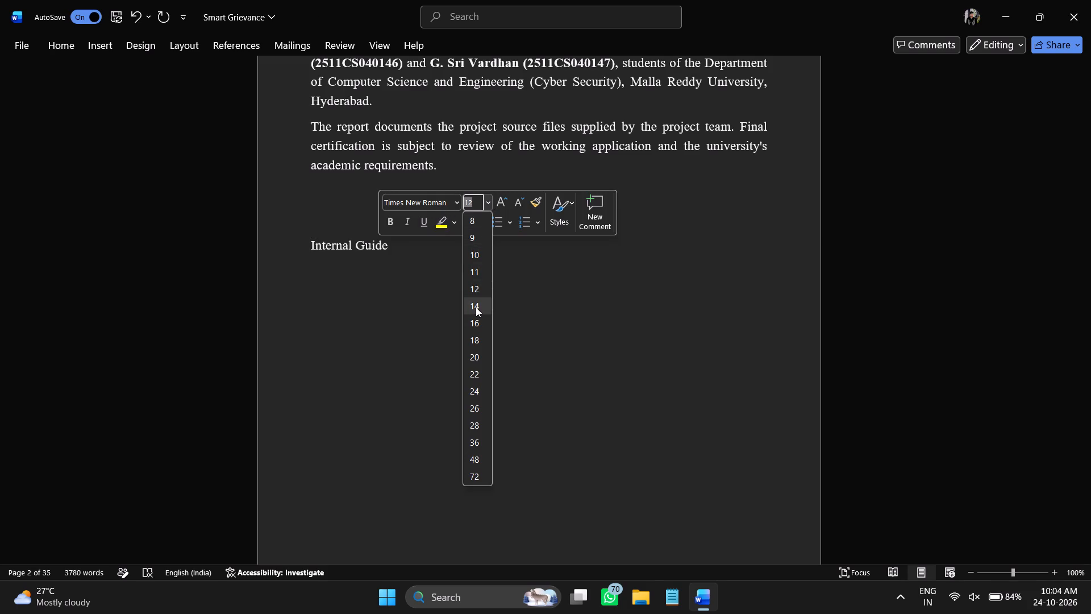
click(476, 307)
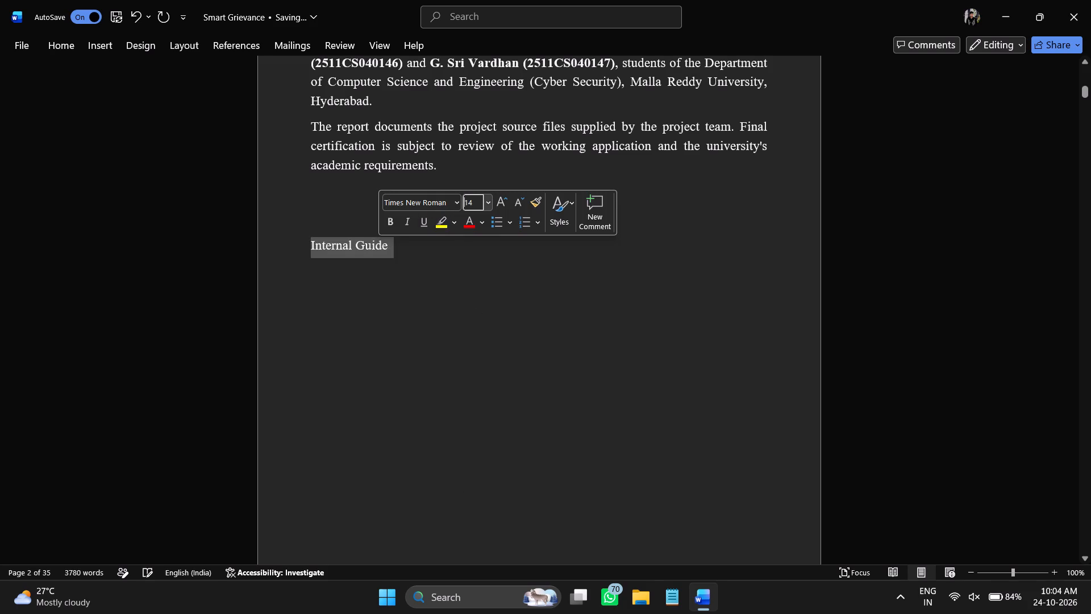
click(331, 271)
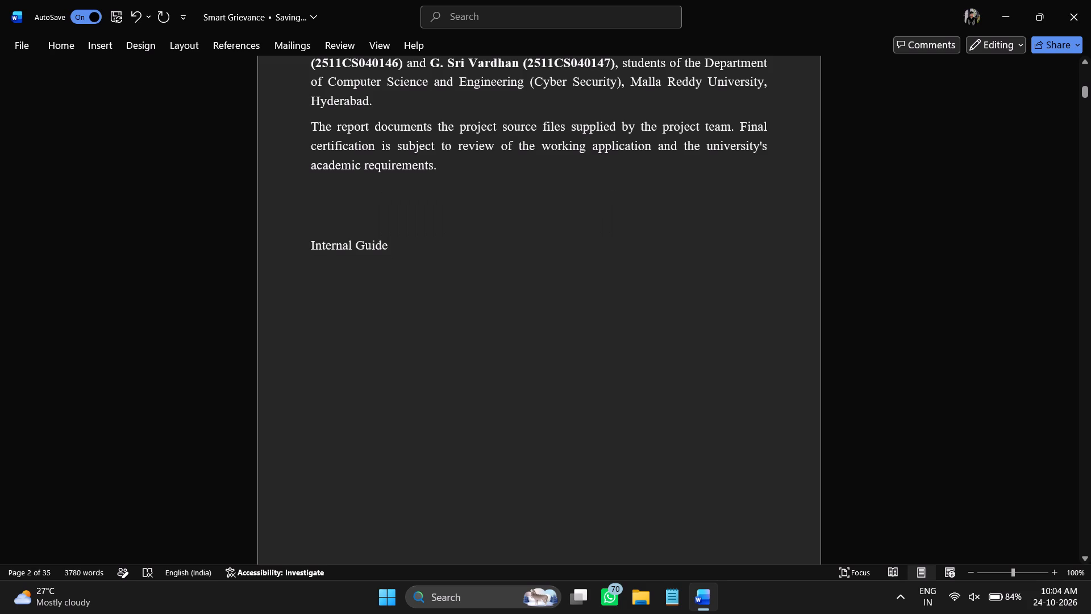
Add the project guide's name, with title "Mr." and initial, on a new line under "Internal Guide".
click(395, 254)
key(Return)
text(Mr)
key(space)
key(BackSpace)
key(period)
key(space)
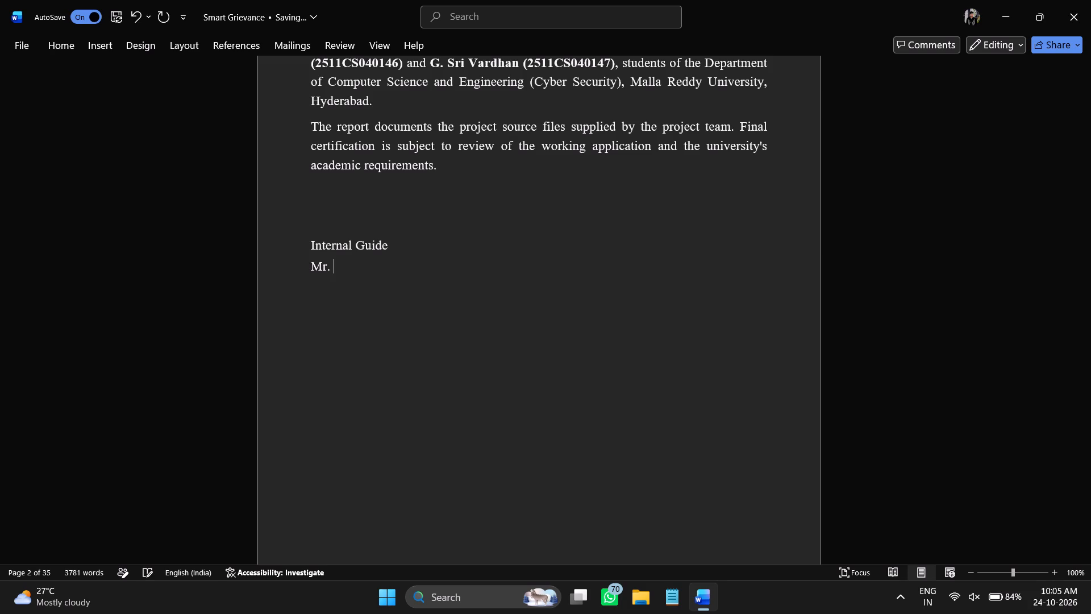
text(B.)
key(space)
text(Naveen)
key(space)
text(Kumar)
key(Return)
Enter the designation "(Assistant Professor)" on the line below the guide's name.
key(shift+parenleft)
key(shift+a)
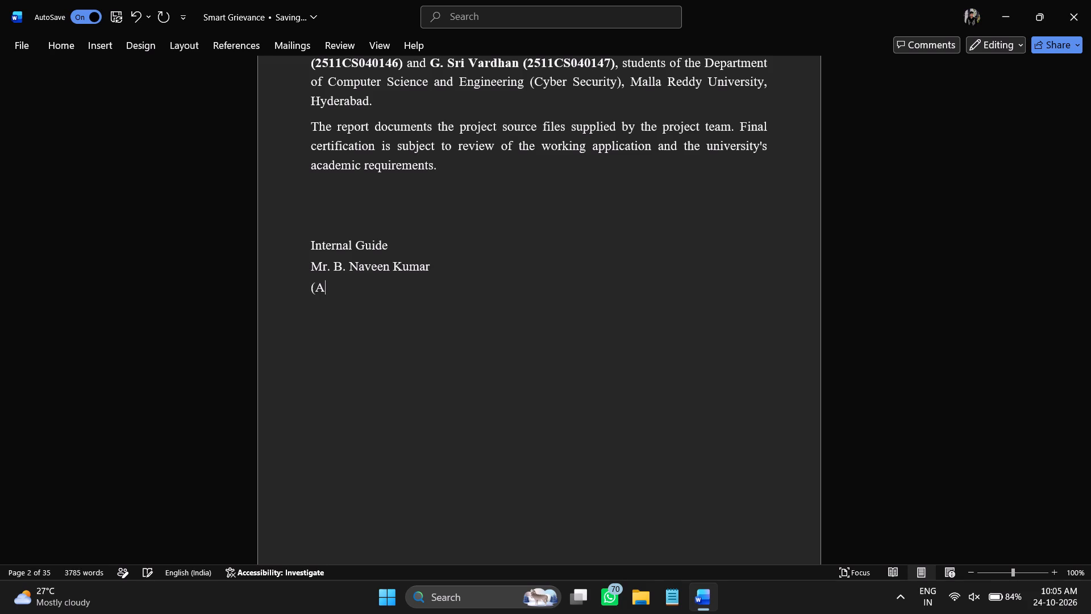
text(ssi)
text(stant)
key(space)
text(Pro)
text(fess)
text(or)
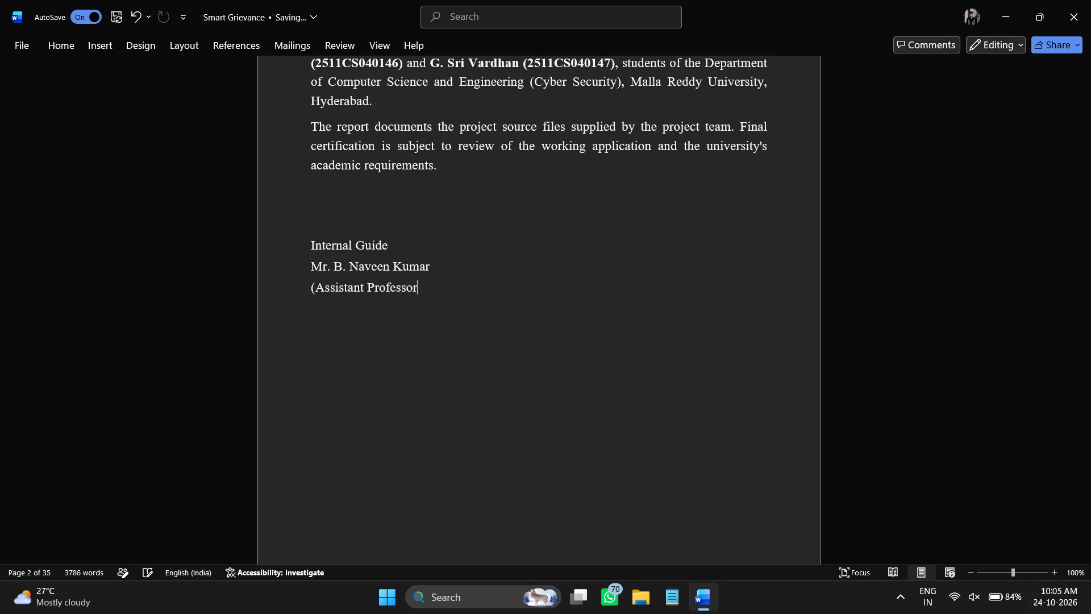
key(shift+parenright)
Add the label "PRC-Convener" on the same line as "Internal Guide", spaced out toward the middle of the page.
click(508, 244)
click(504, 235)
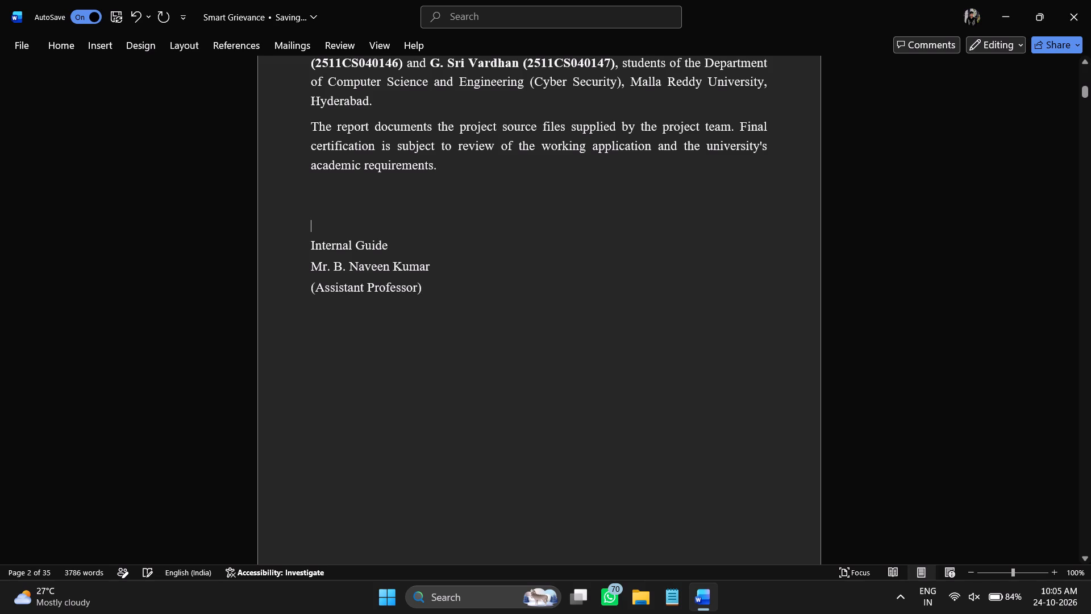
click(507, 244)
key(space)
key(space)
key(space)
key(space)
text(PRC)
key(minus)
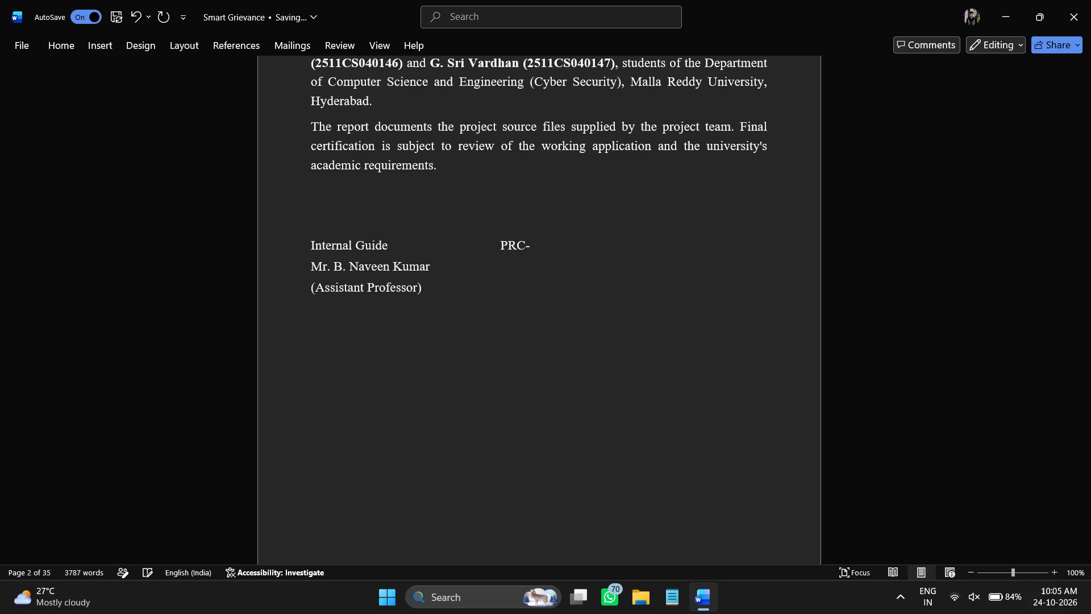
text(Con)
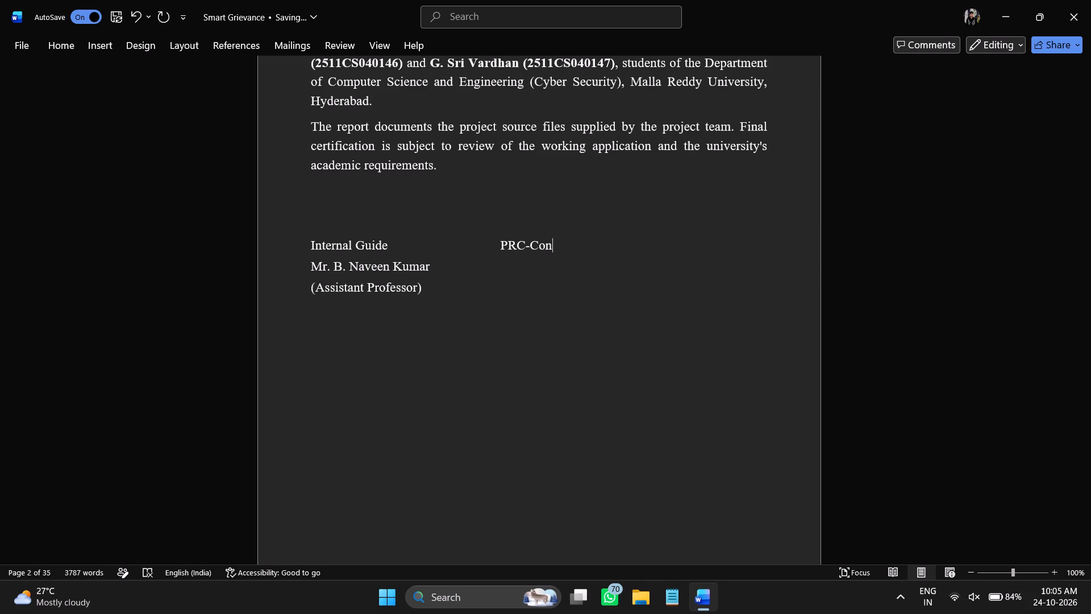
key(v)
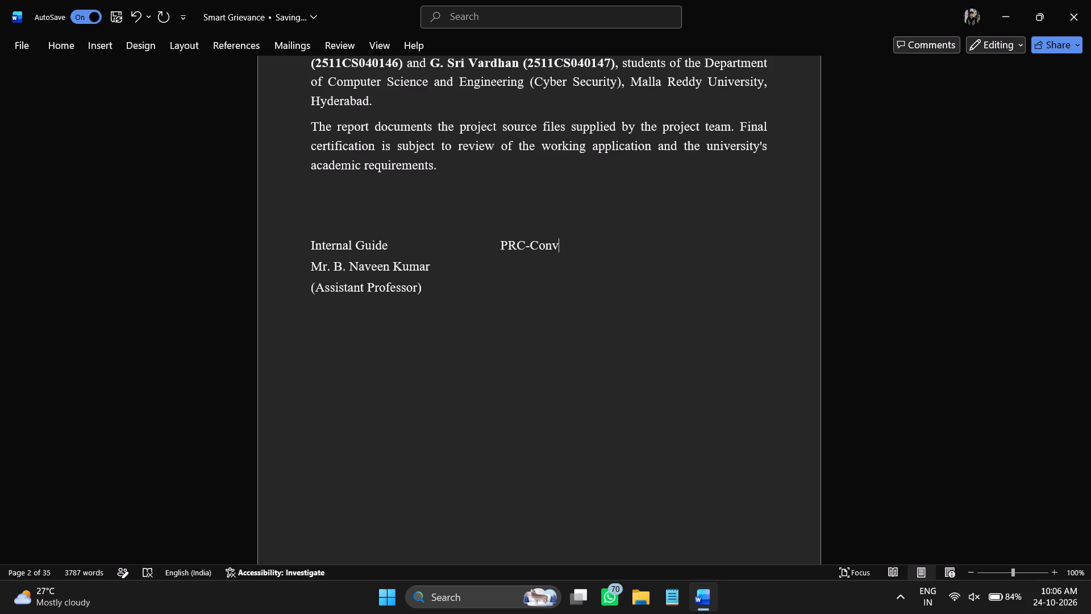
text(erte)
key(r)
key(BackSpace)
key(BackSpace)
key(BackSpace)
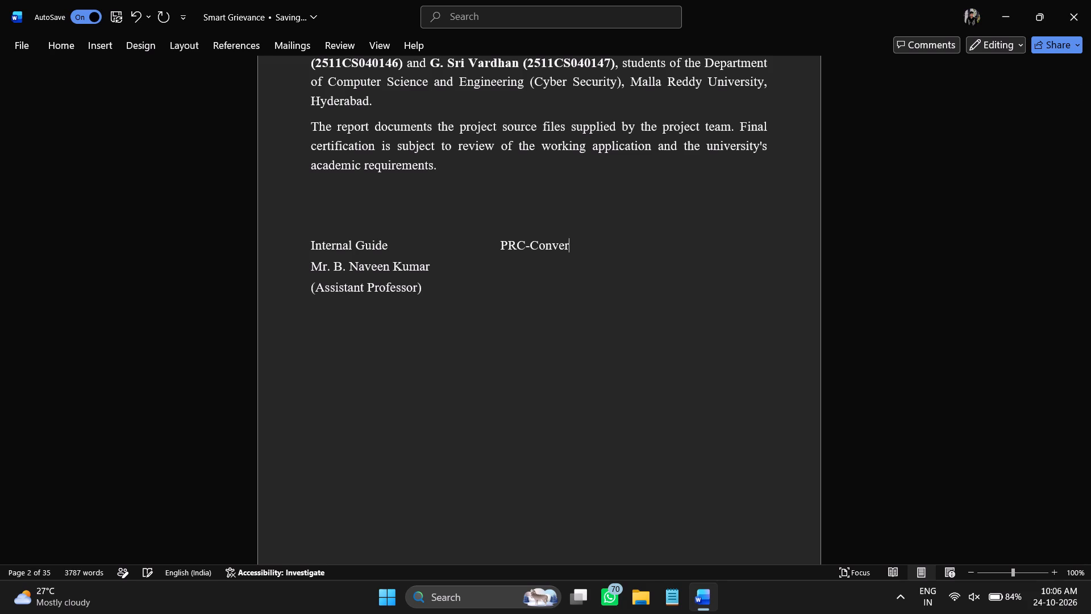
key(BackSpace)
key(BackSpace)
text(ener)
Add the convener's name, with title "Dr." and initial, in square brackets below "PRC-Convener", on the same line as the guide's name.
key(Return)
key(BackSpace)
click(438, 266)
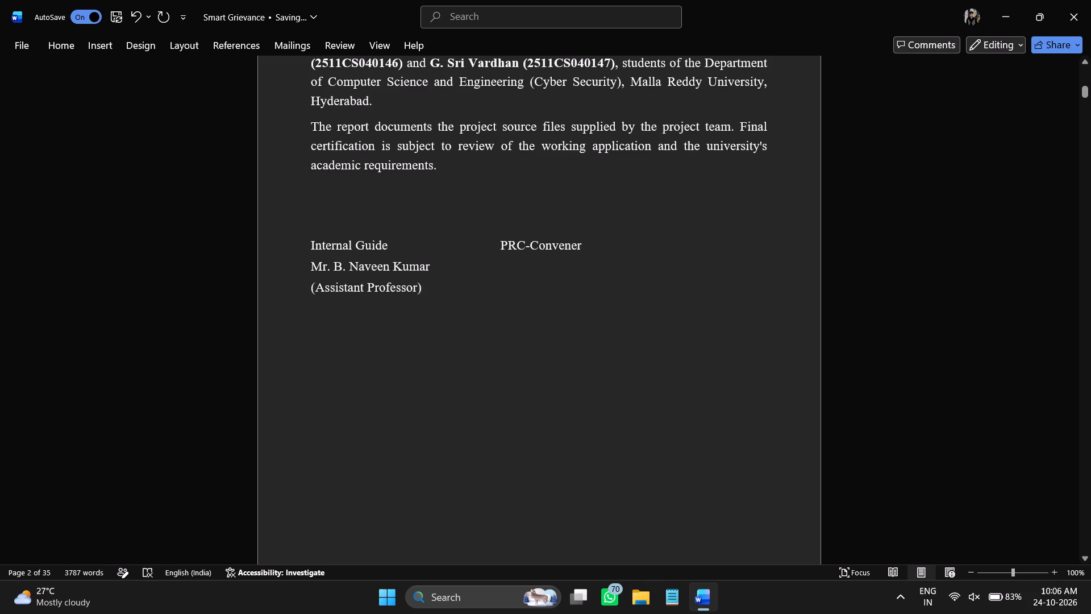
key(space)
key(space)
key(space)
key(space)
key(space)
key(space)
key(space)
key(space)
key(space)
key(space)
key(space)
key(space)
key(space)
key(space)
key(BackSpace)
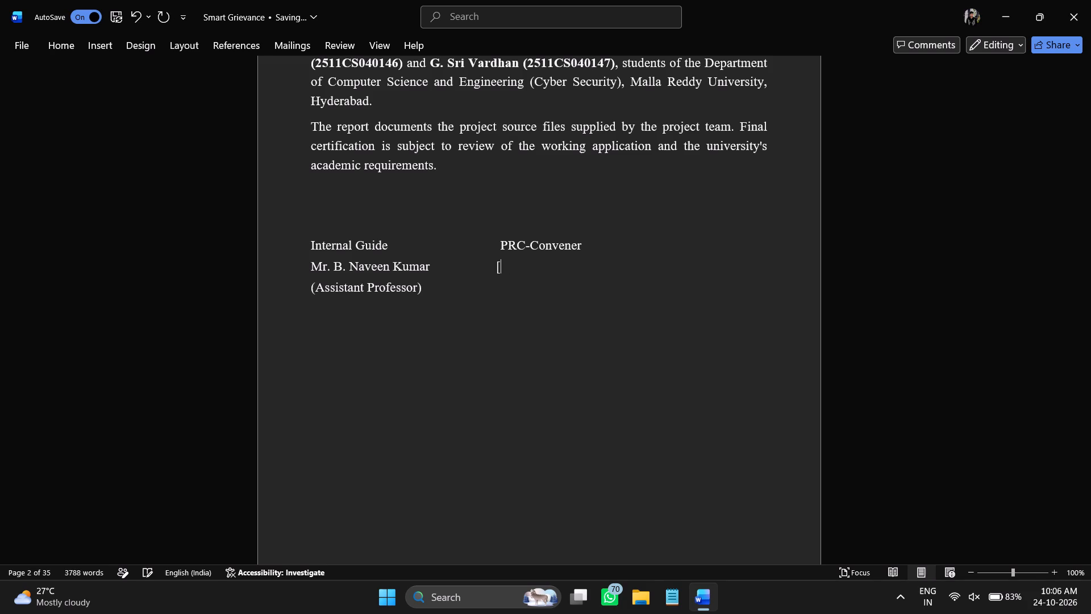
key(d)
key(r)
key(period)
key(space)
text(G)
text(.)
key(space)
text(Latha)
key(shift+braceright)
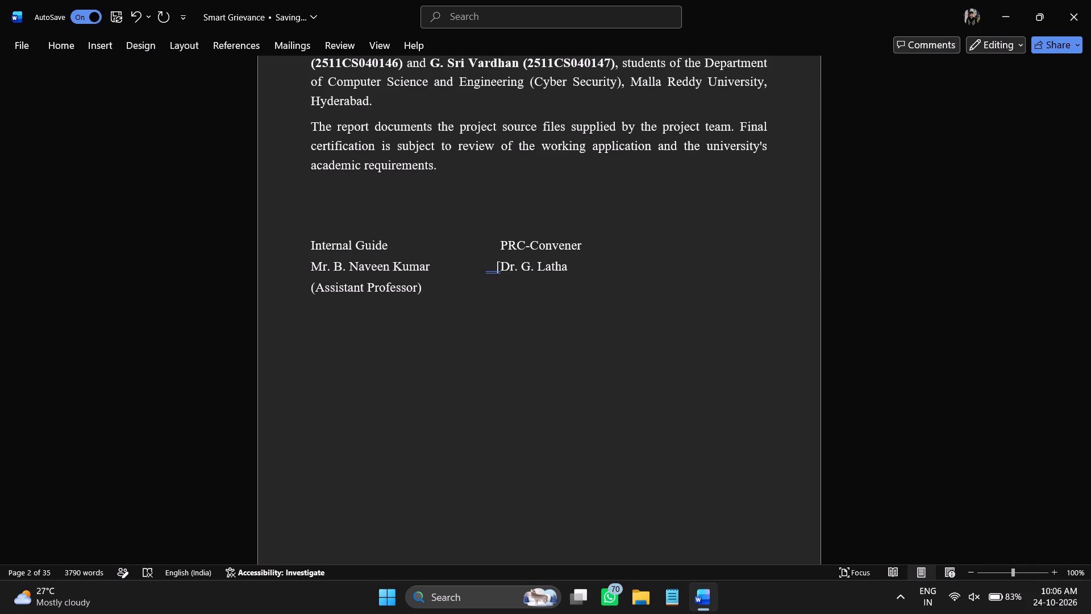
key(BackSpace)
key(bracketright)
Add the label "Dean ( CS,IOT&ECE)" after "PRC-Convener" on the same line, spaced out toward the page's right margin.
click(645, 244)
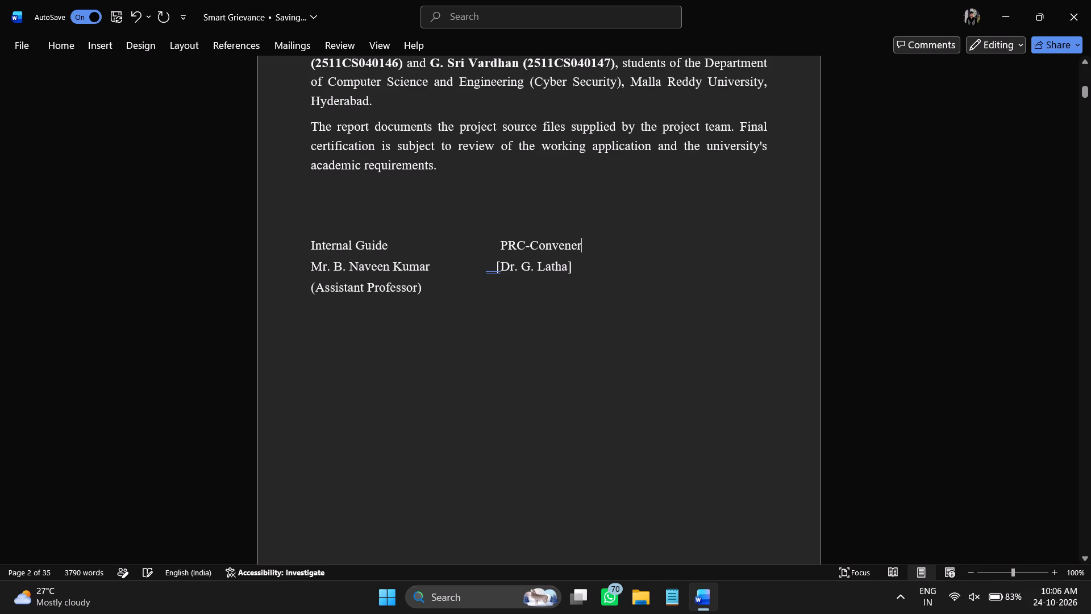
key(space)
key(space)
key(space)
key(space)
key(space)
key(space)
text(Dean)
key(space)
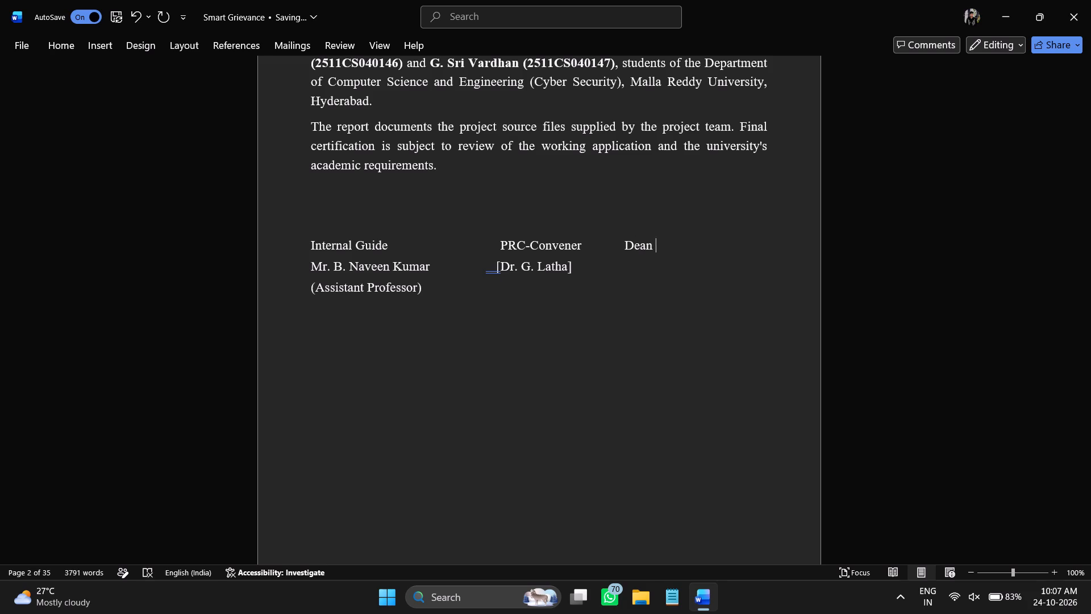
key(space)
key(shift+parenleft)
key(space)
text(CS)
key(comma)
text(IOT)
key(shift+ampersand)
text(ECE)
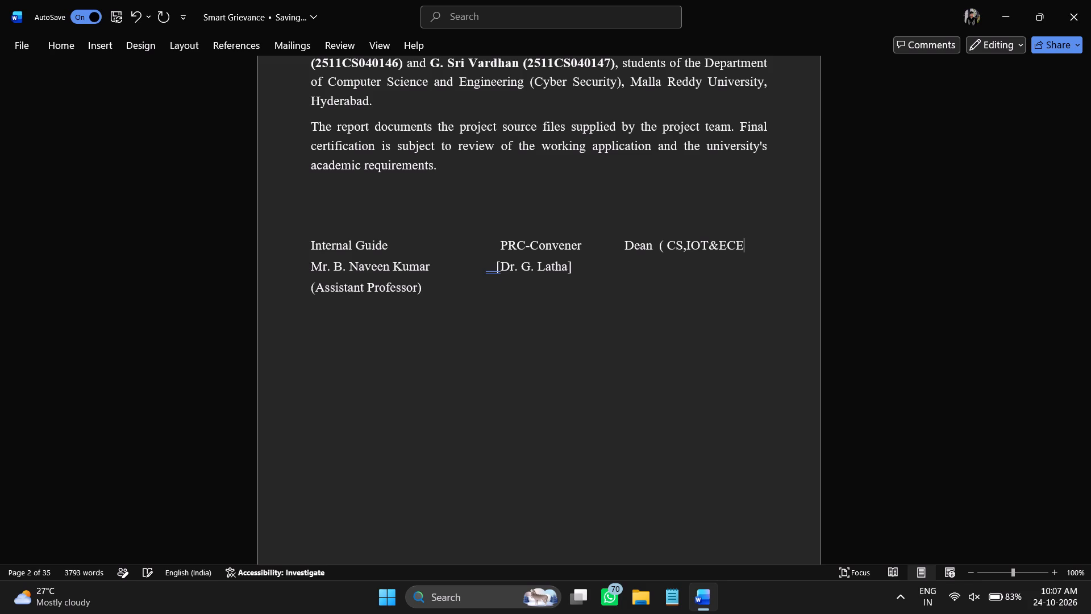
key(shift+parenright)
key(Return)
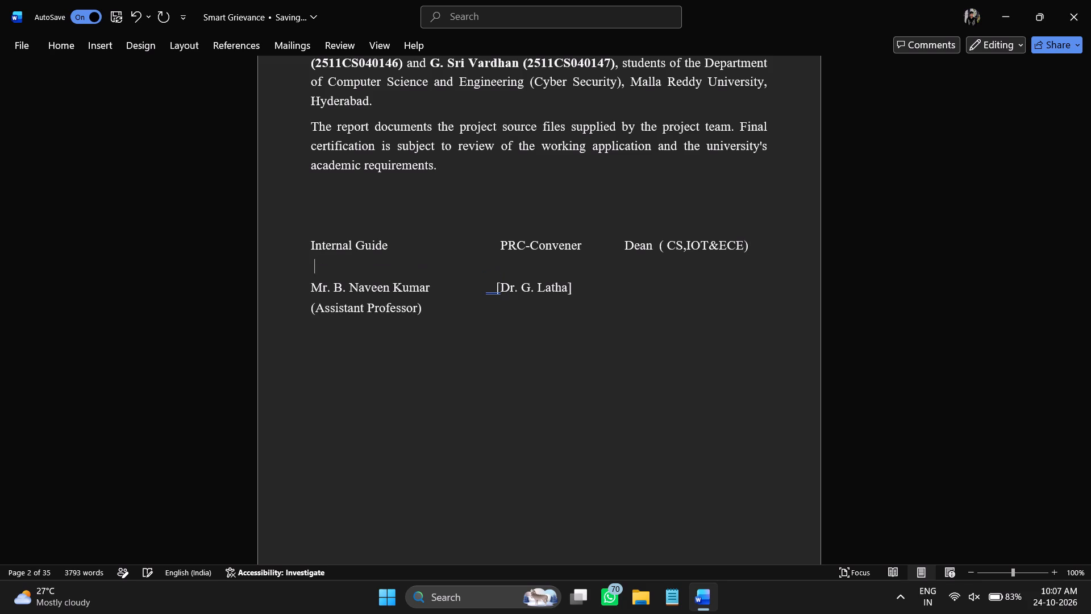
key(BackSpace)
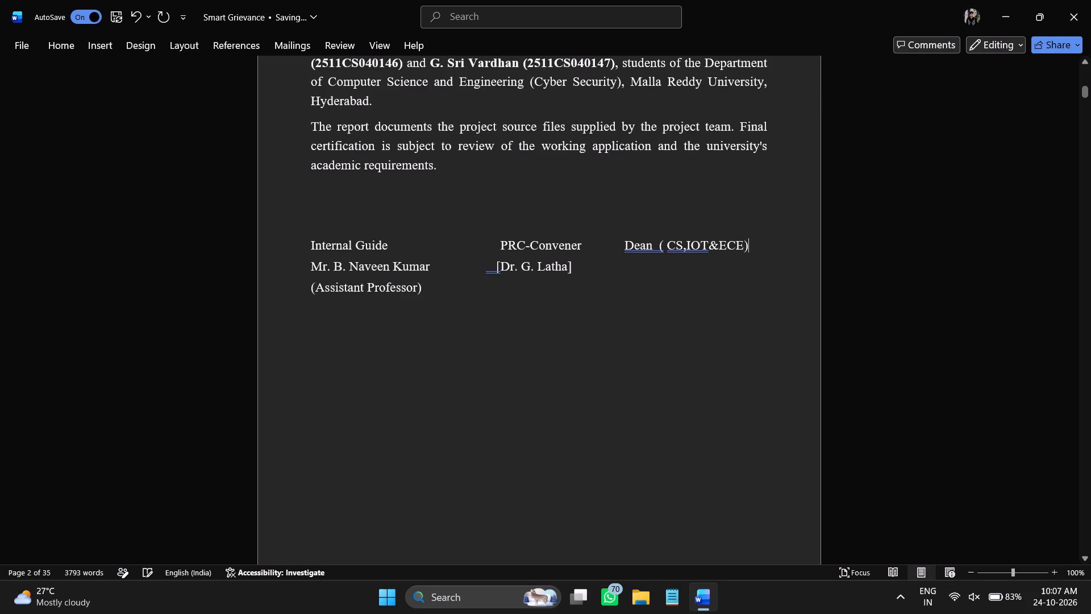
Add the dean's name, with title "Dr." and initial, under the Dean label on the line with the other signatories' names.
click(642, 269)
click(642, 269)
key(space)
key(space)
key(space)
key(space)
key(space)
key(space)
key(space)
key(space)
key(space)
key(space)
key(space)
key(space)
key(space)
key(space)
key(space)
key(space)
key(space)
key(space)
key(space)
key(BackSpace)
key(BackSpace)
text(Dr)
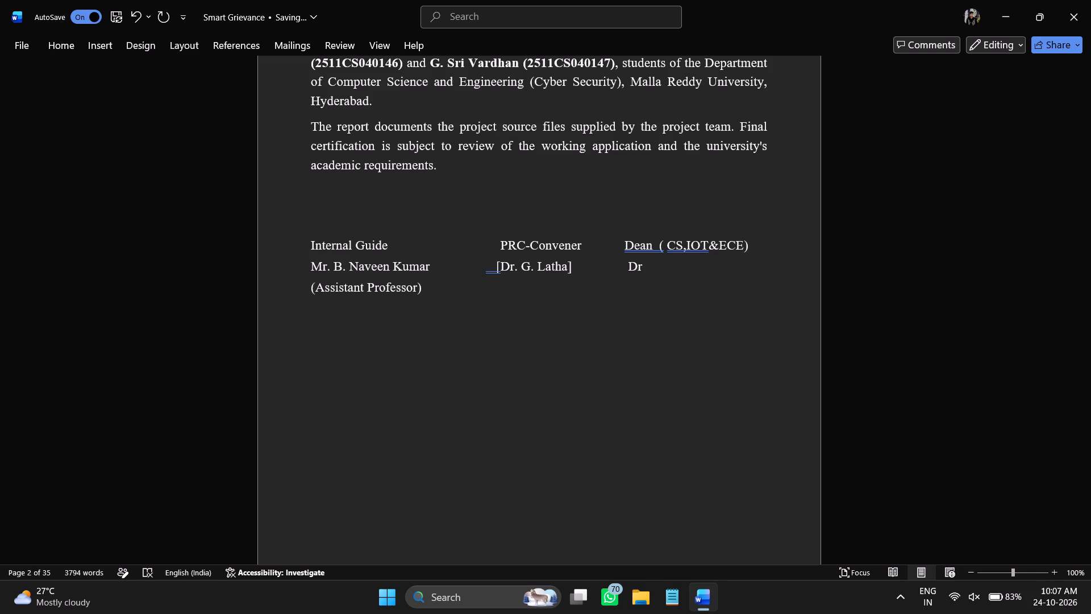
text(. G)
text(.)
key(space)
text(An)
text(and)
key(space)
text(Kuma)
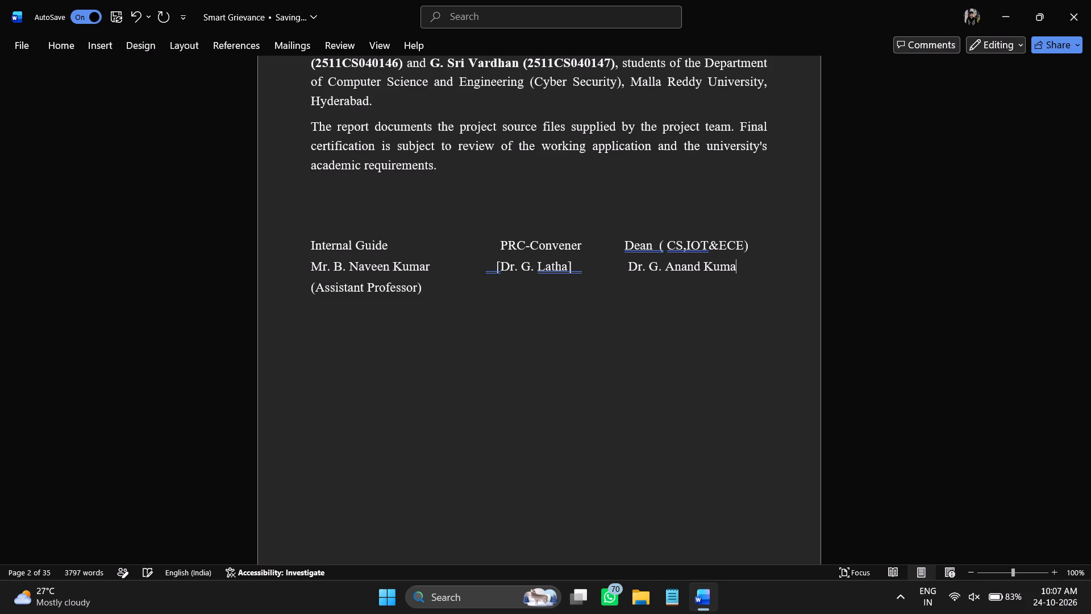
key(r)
Enter the designation "Professor" below the dean's name, on the same line as "(Assistant Professor)".
click(639, 287)
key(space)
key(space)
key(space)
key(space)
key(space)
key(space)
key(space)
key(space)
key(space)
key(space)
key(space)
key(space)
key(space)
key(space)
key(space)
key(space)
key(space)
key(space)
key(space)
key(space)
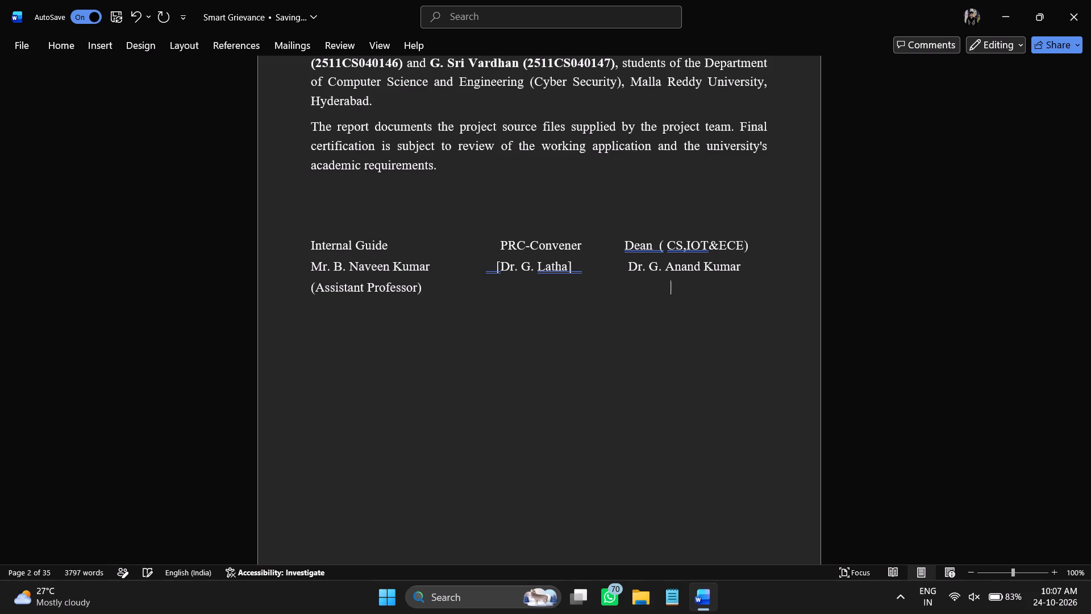
key(BackSpace)
key(BackSpace)
key(BackSpace)
key(BackSpace)
key(BackSpace)
key(BackSpace)
key(BackSpace)
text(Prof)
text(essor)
Extend the dean's designation to "Professor & Dean" and remove four spaces before it so it sits centred under the dean's name.
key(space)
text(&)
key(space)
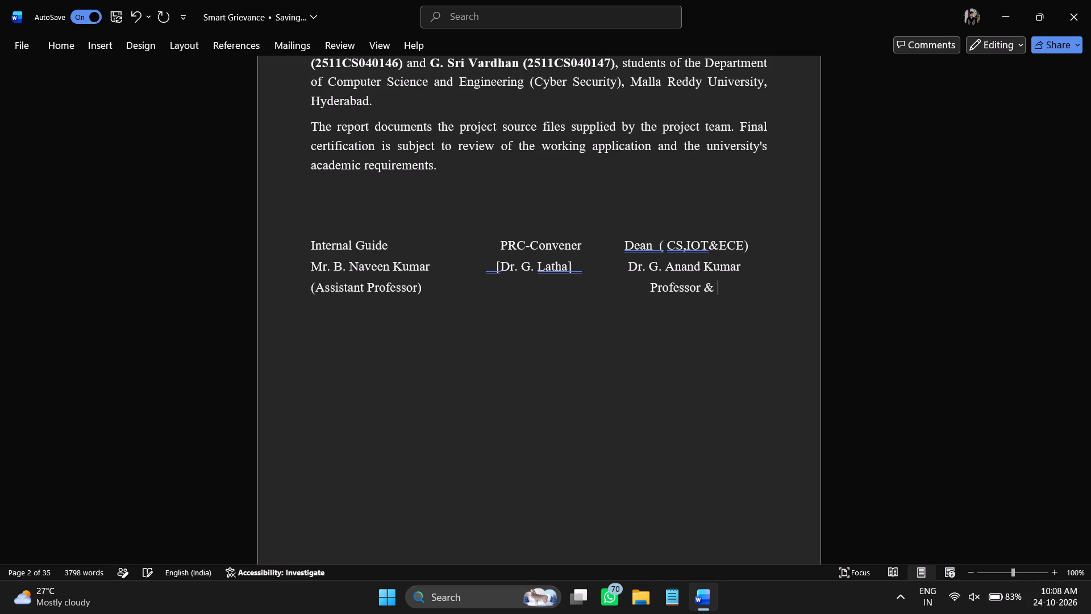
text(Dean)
click(648, 288)
key(BackSpace)
key(BackSpace)
key(BackSpace)
key(BackSpace)
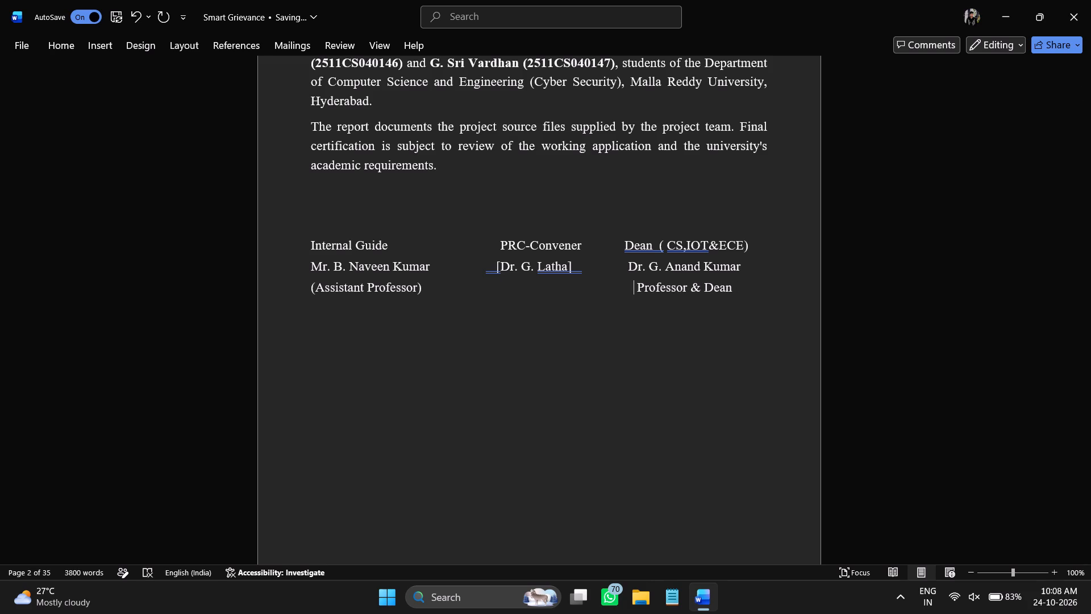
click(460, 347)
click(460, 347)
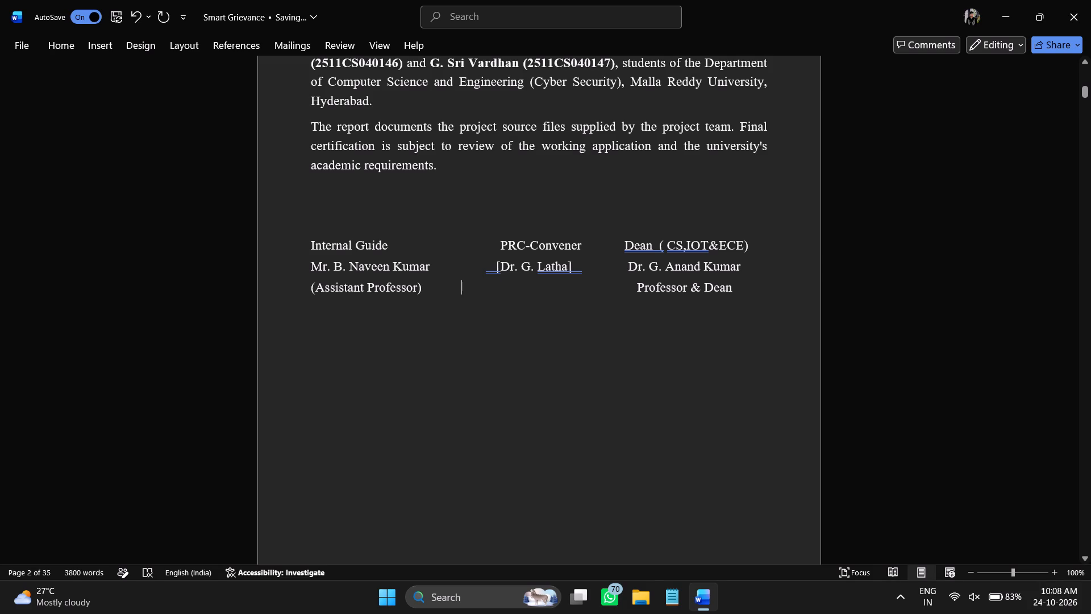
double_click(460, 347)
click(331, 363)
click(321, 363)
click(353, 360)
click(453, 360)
Set the font size of the whole three-line signature block to 14.
drag(307, 243, 697, 294)
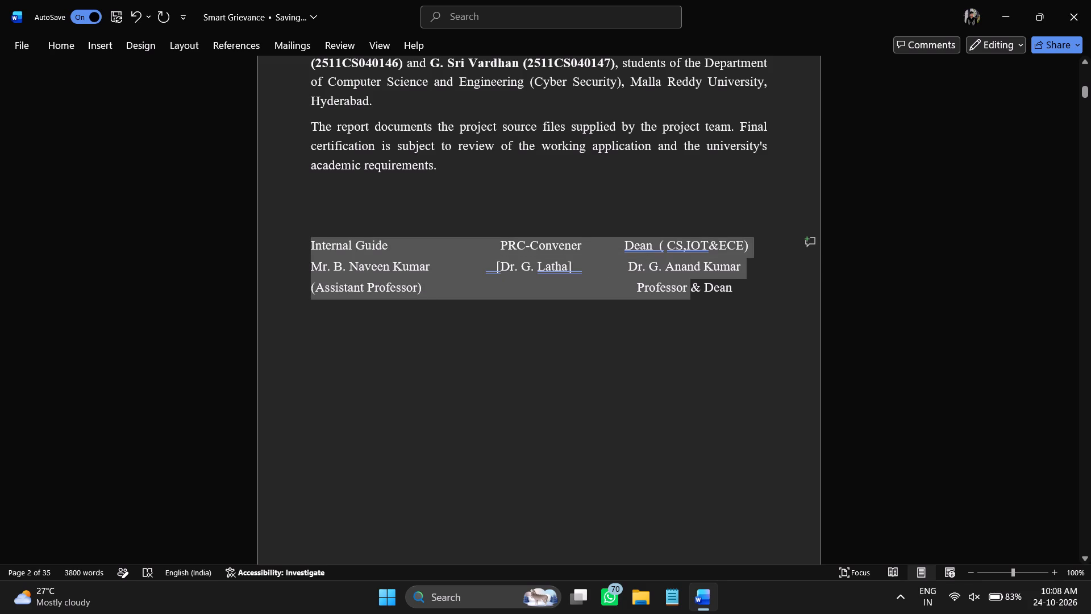
drag(697, 294, 745, 300)
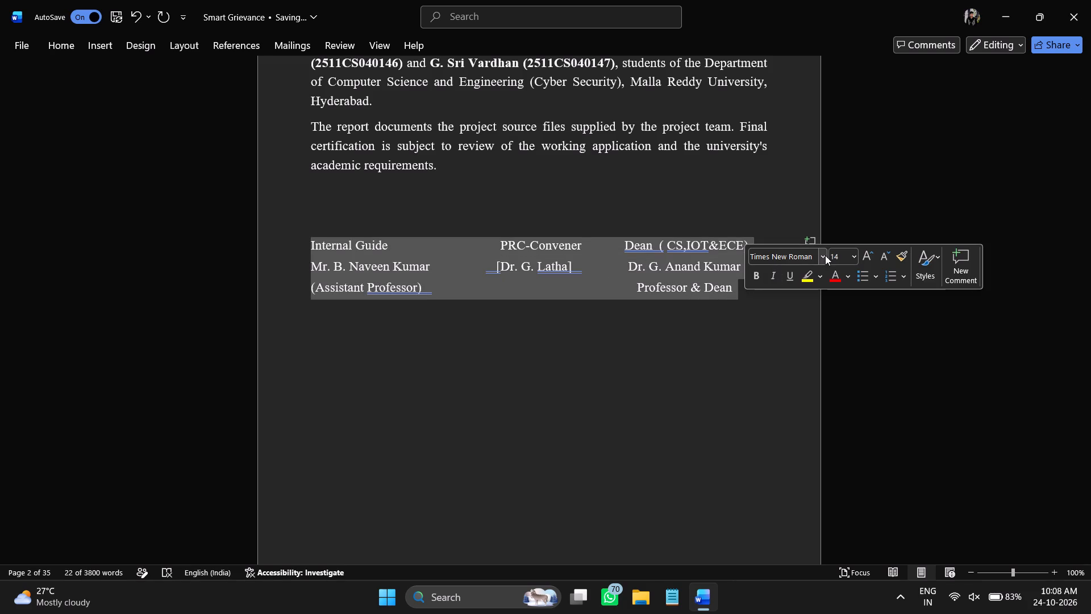
click(825, 255)
click(806, 349)
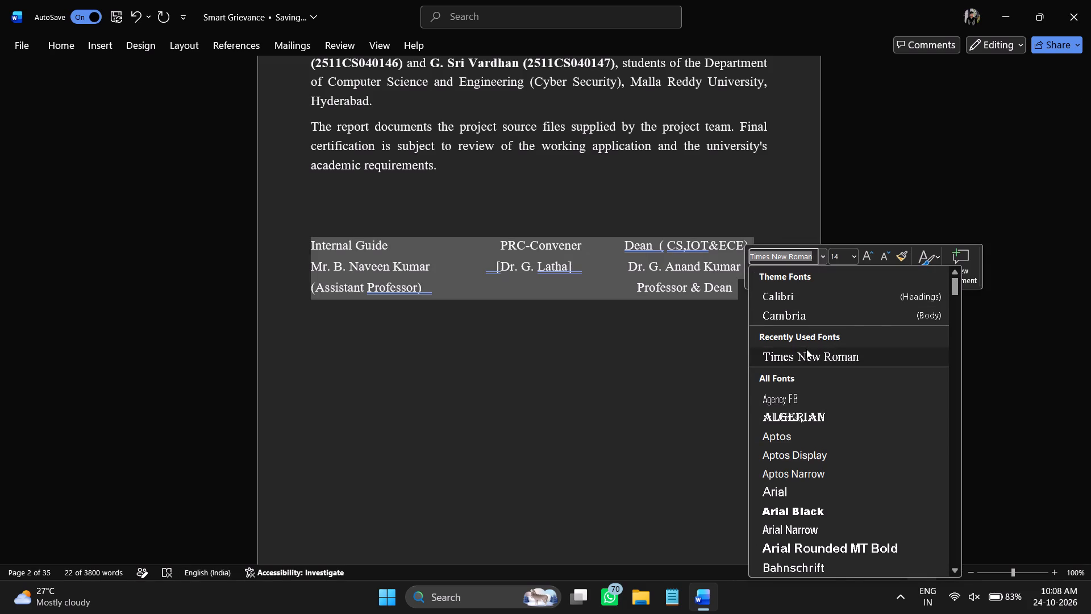
click(857, 254)
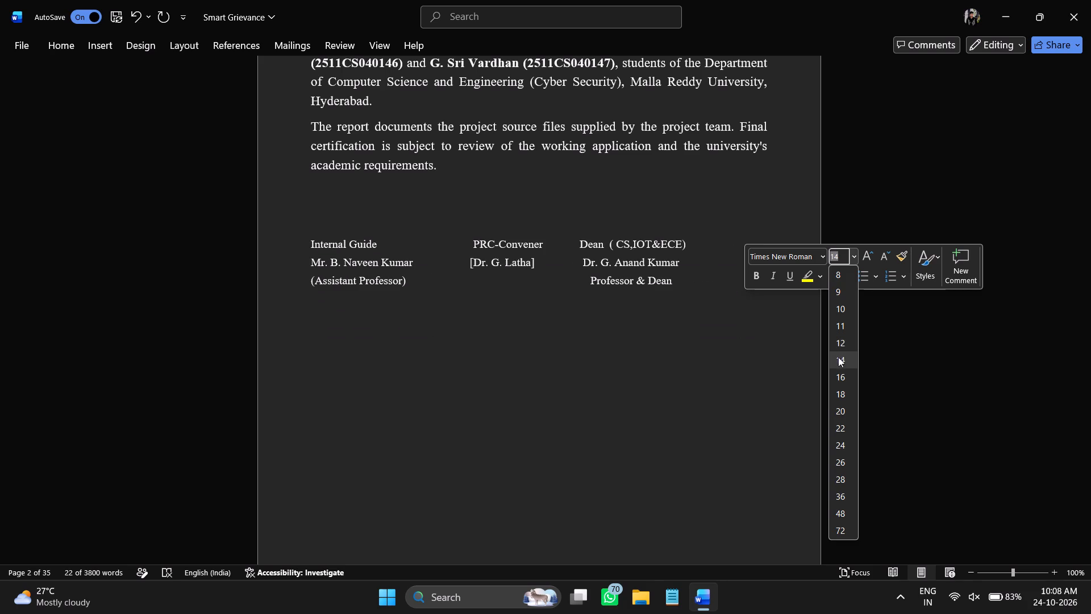
click(840, 359)
click(598, 339)
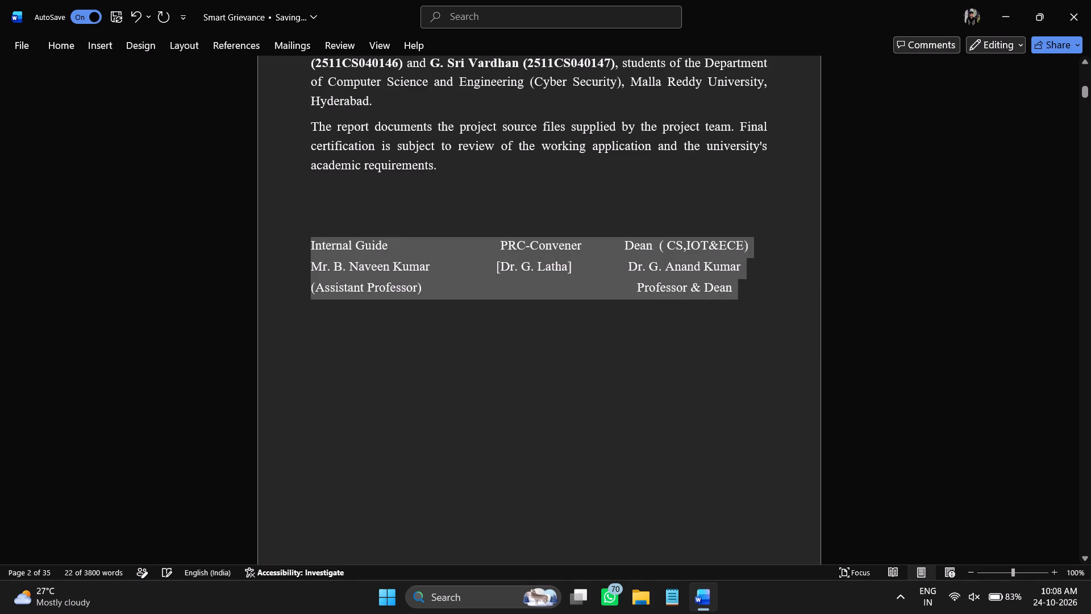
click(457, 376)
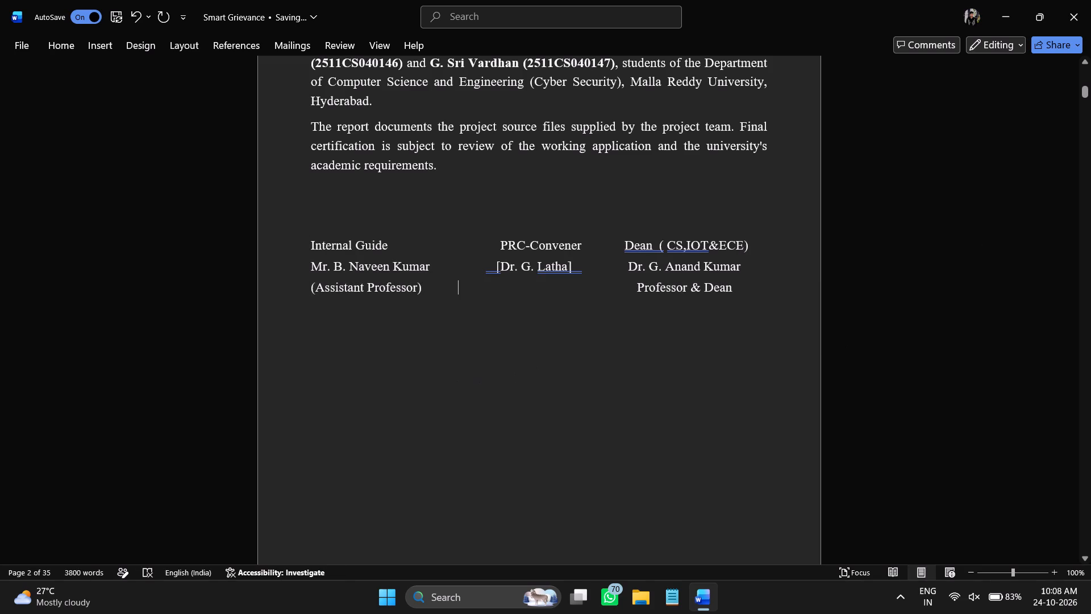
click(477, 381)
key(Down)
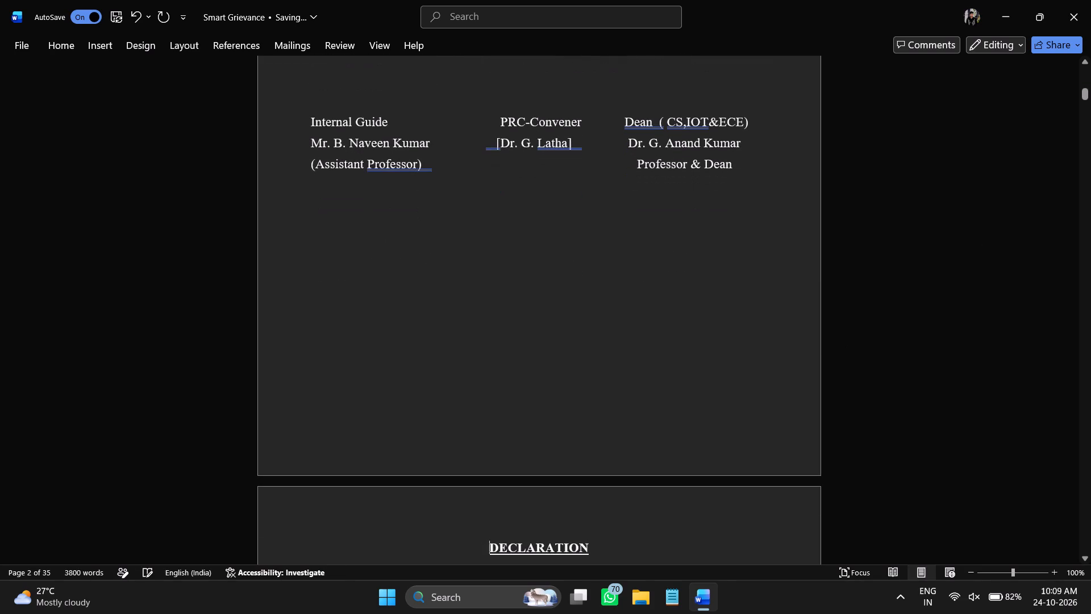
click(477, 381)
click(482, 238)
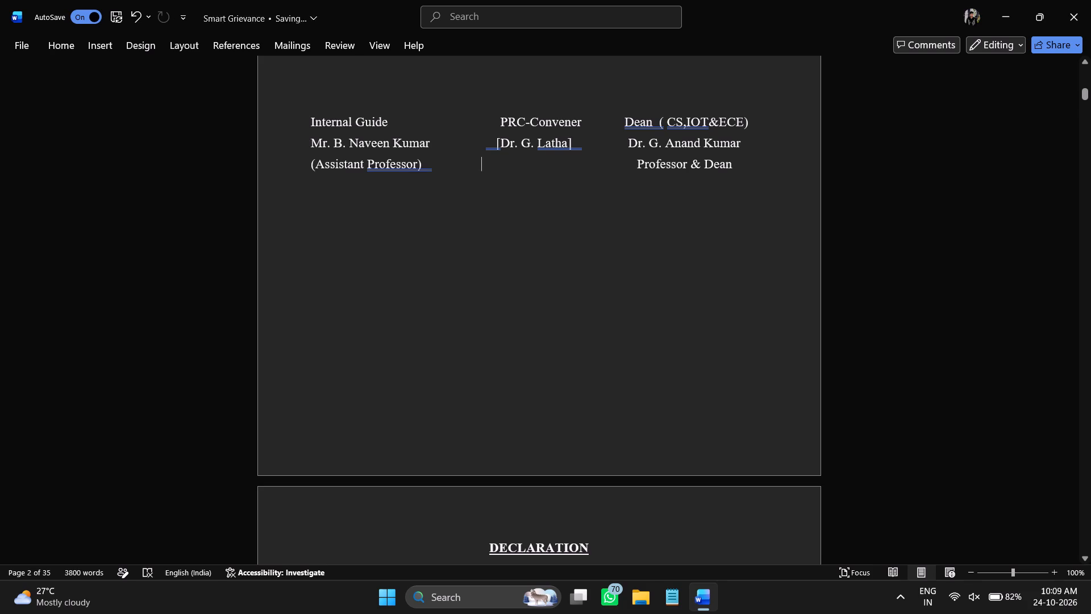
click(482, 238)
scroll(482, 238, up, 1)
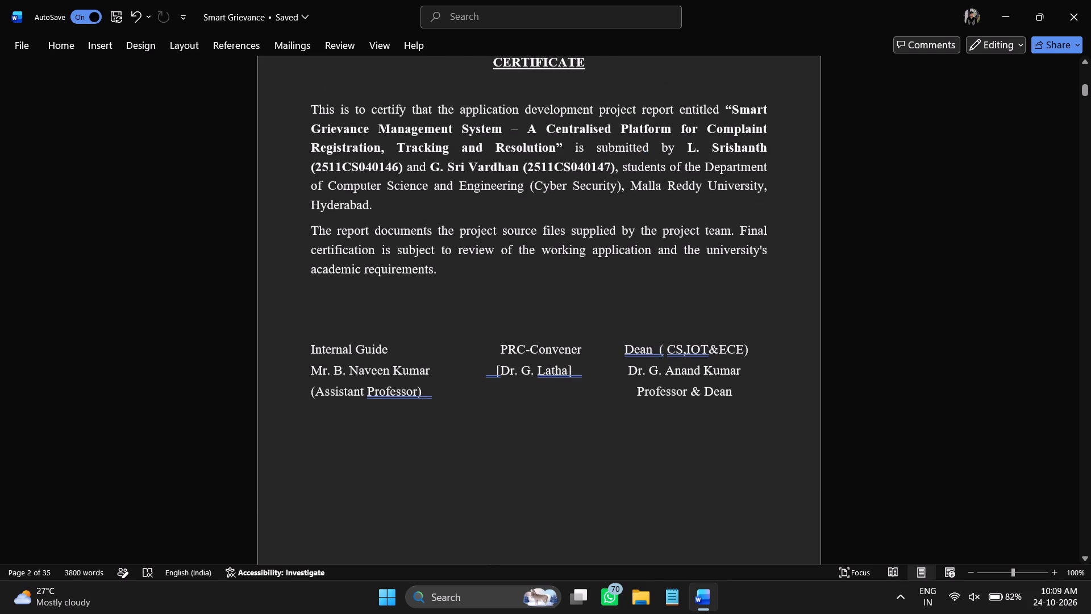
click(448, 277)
Enter the label text "External" in the blank area well below the signature block, near the middle of the certificate page.
scroll(448, 277, down, 1)
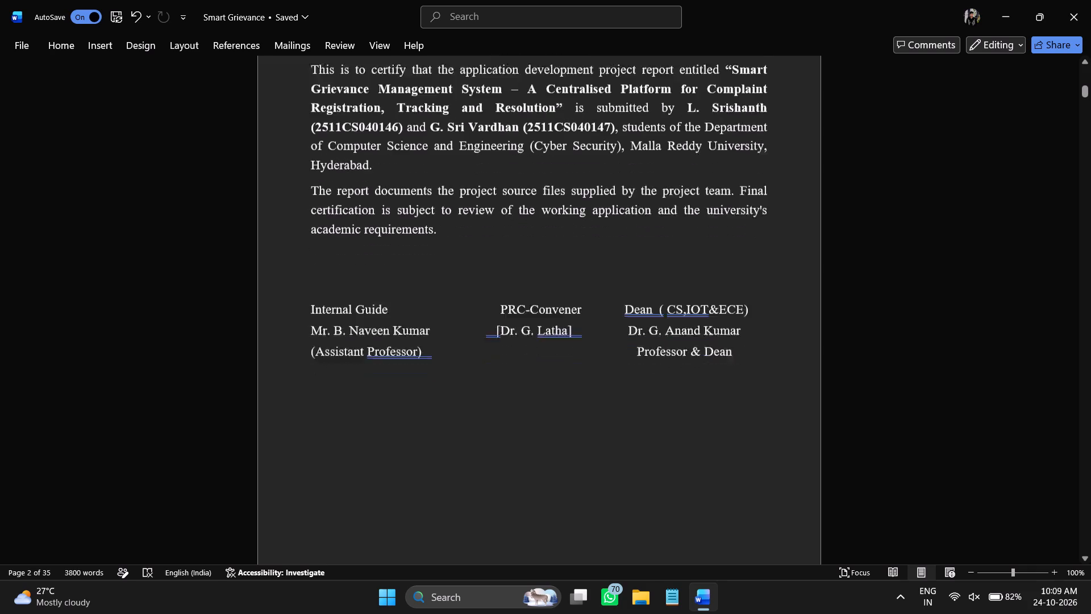
scroll(448, 277, down, 1)
click(457, 431)
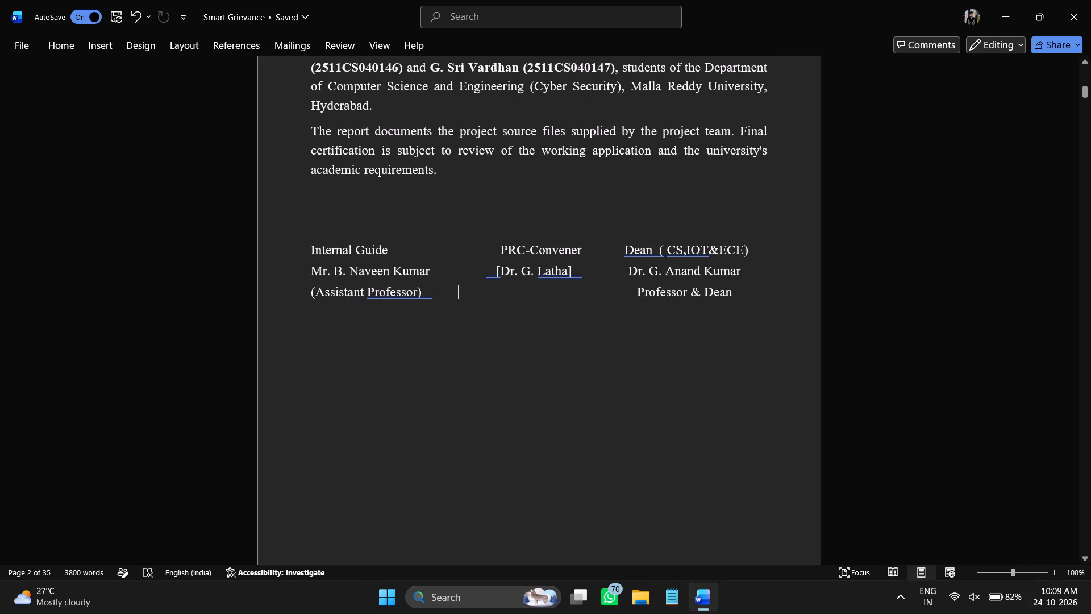
click(457, 431)
triple_click(457, 431)
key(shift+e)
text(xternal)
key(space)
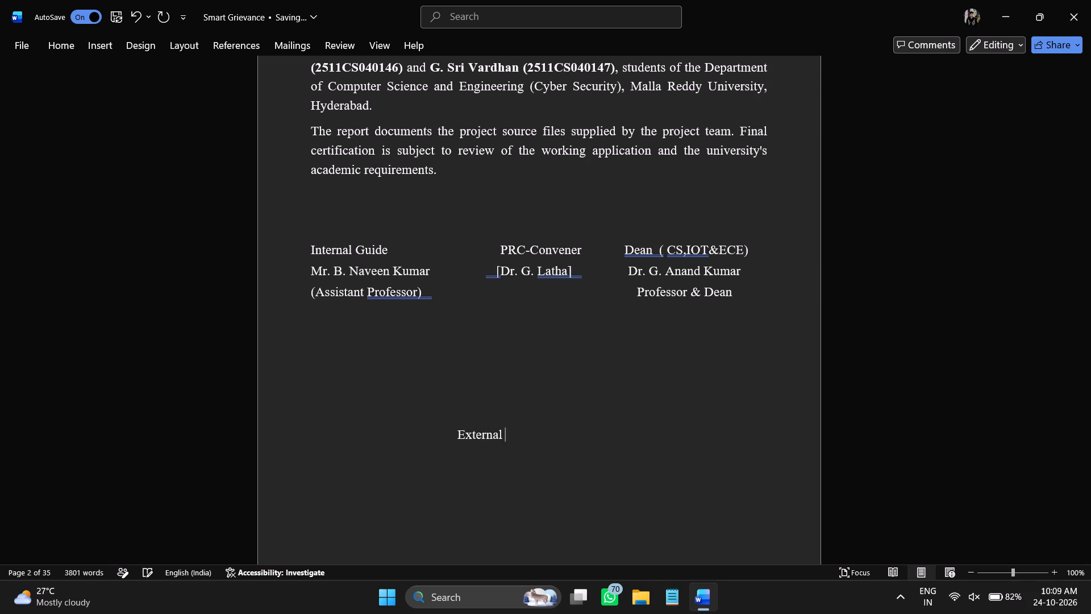
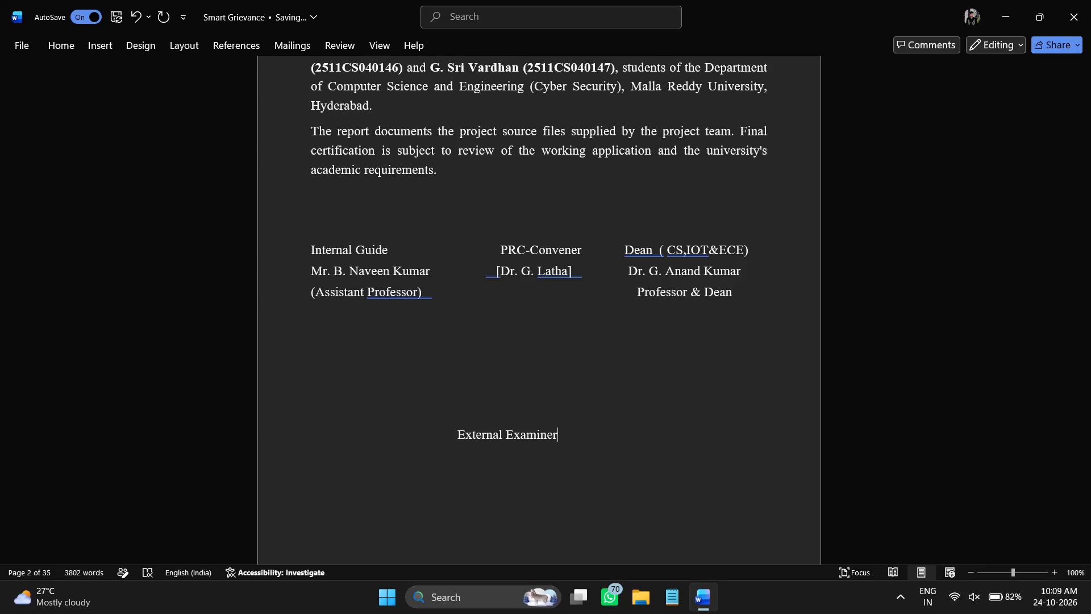
Add a colon after "External Examiner" and set the label's font size to 14.
key(shift+colon)
drag(453, 437, 564, 430)
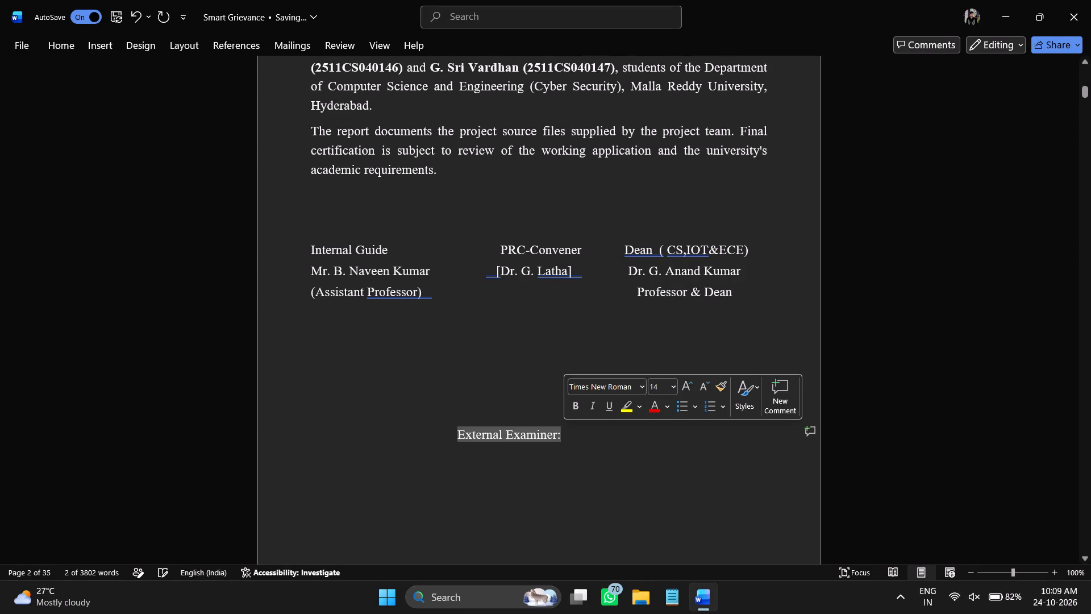
click(673, 384)
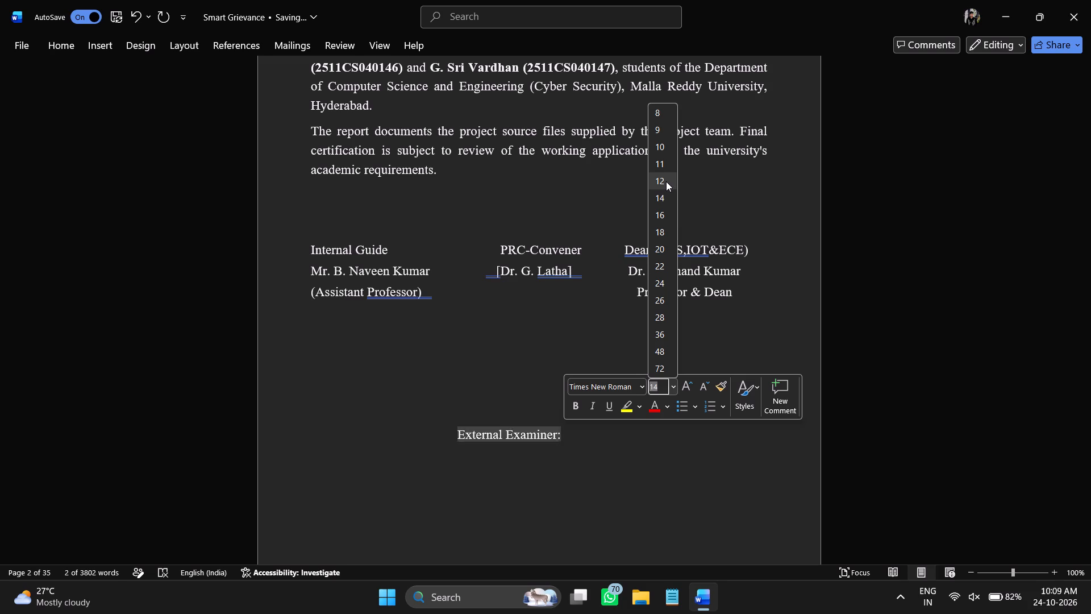
click(665, 196)
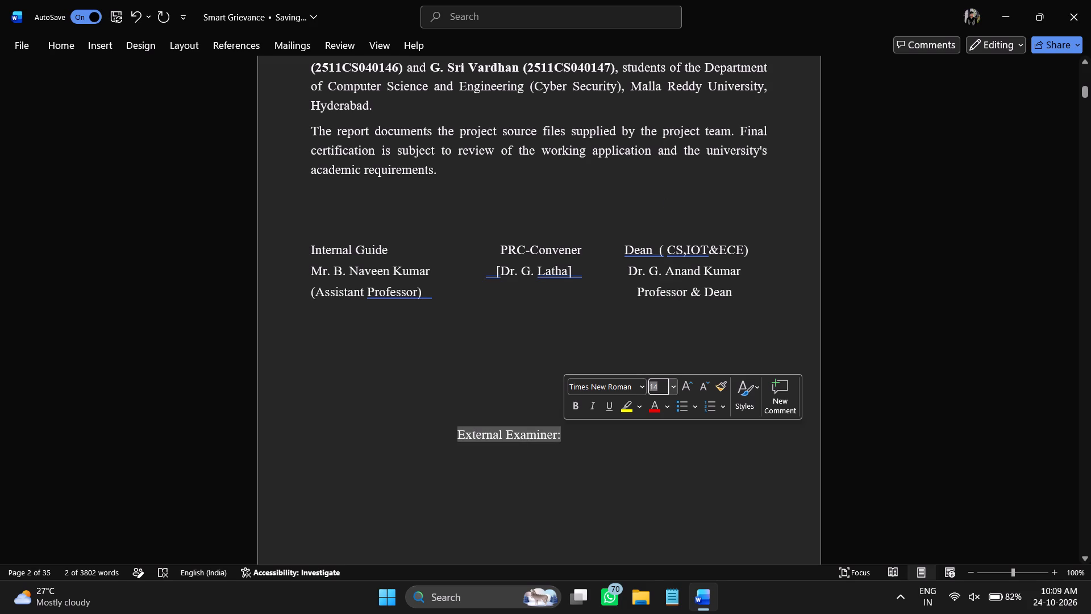
Move the "External Examiner:" label up into the blank area closer to the signature block, leaving no copy at the lower spot.
click(458, 434)
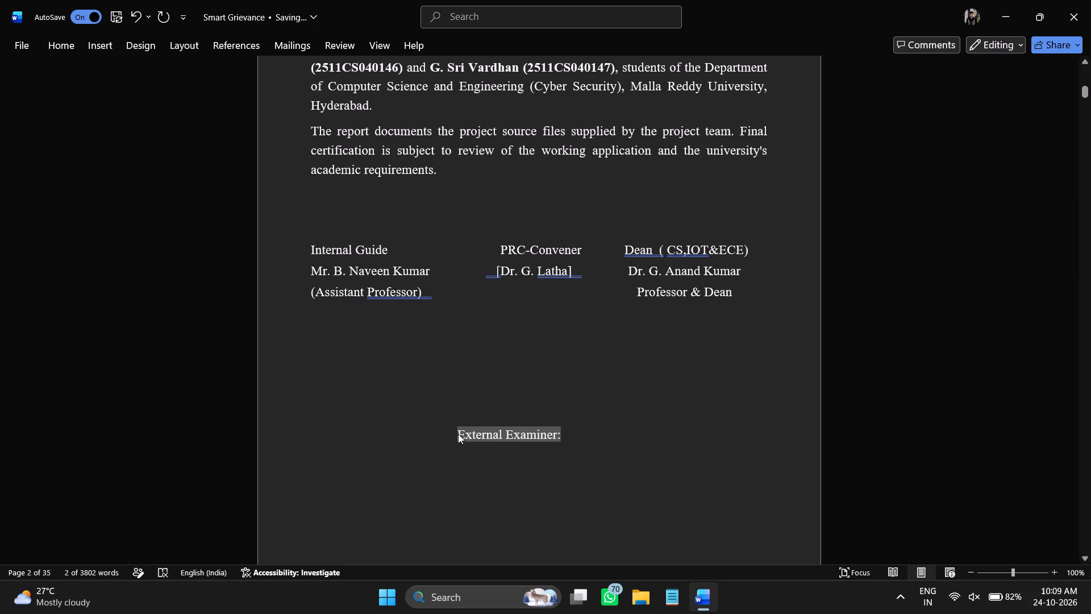
drag(458, 434, 561, 434)
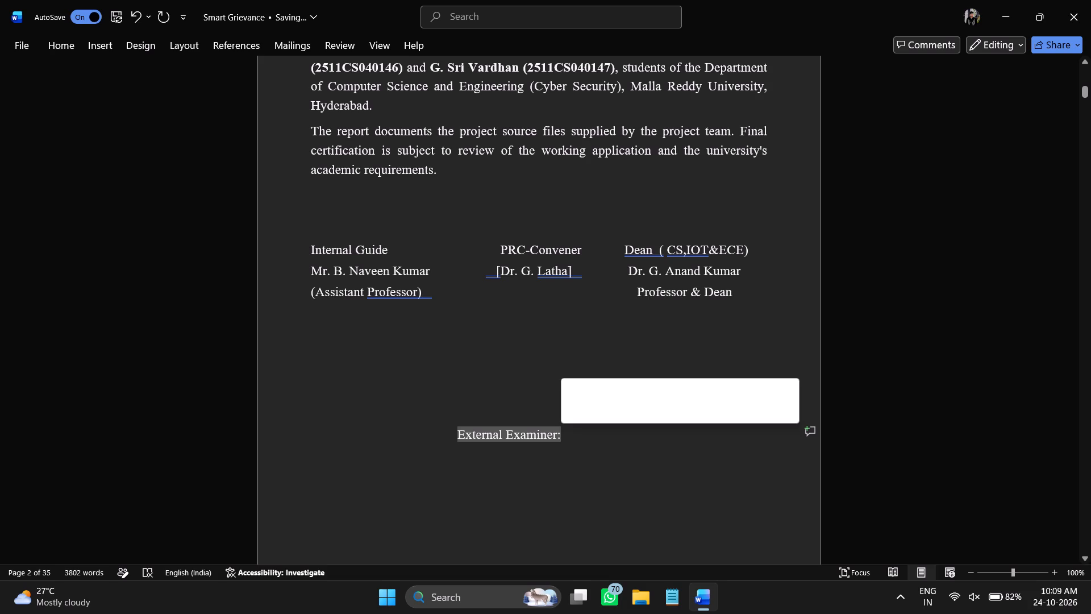
key(ctrl+c)
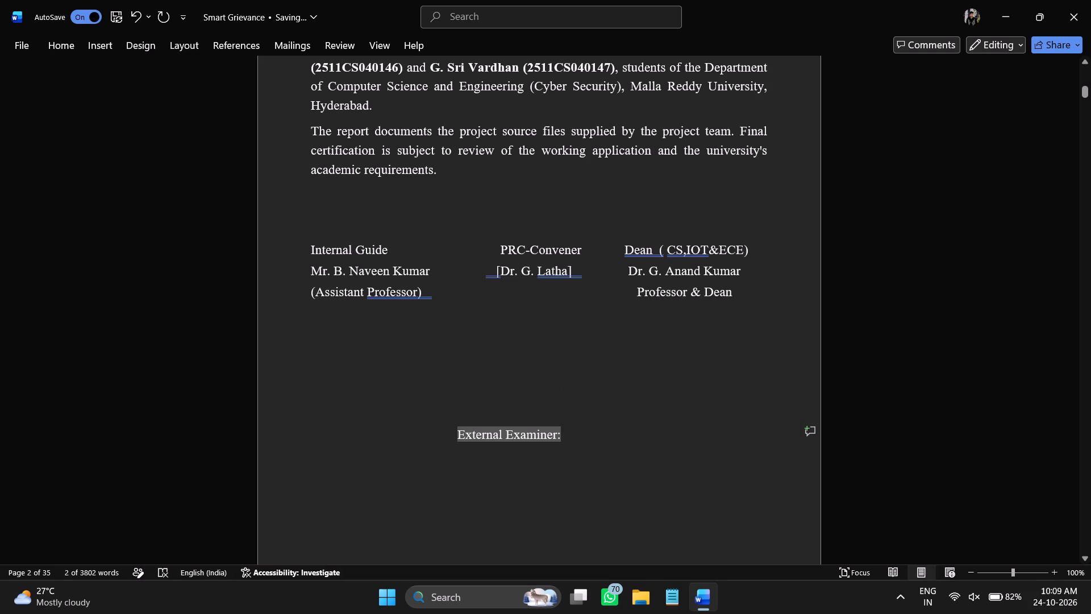
key(Up)
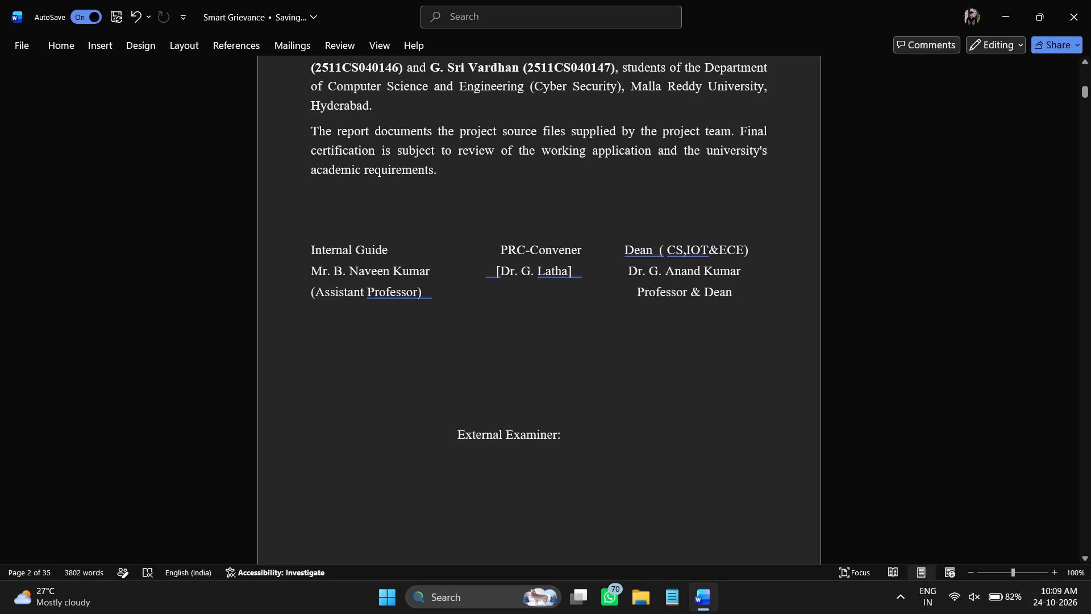
triple_click(461, 377)
key(ctrl+v)
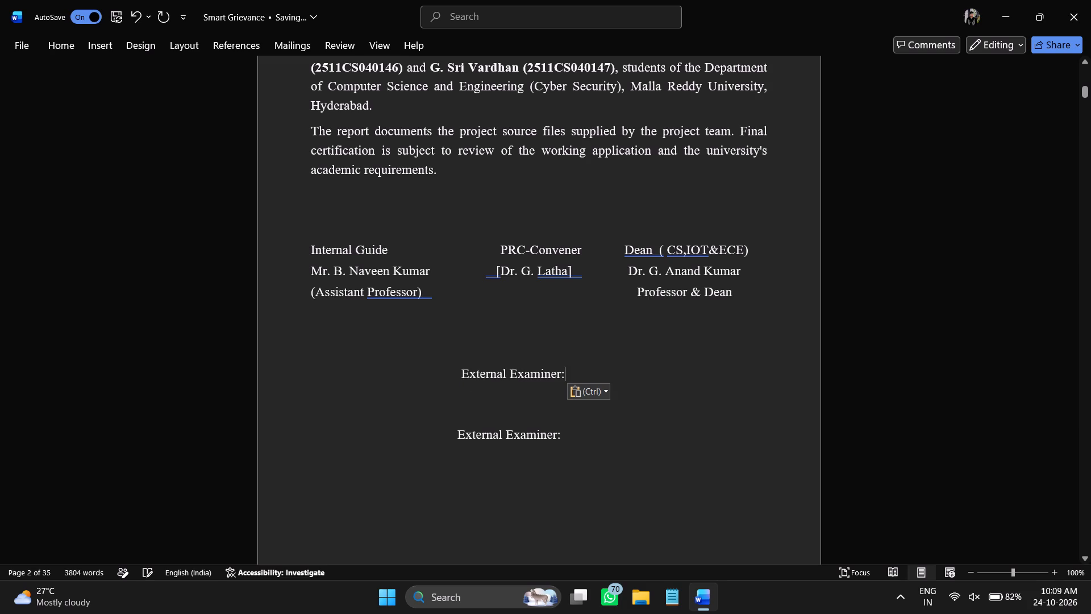
drag(457, 434, 606, 434)
key(BackSpace)
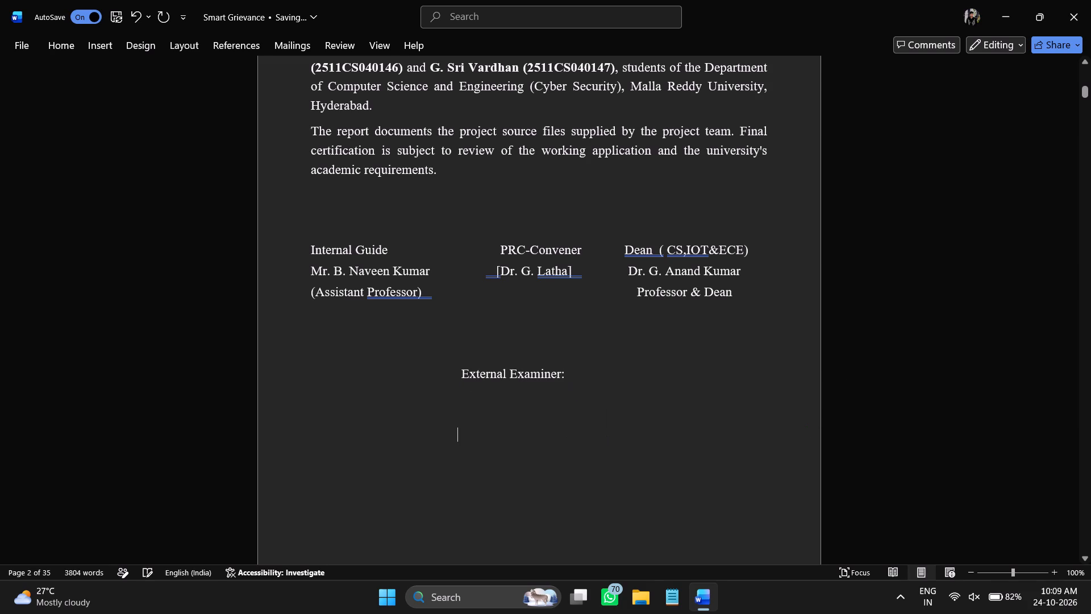
Insert four spaces before "External Examiner:" to shift it towards the centre under the PRC-Convener column.
click(462, 375)
scroll(640, 348, up, 1)
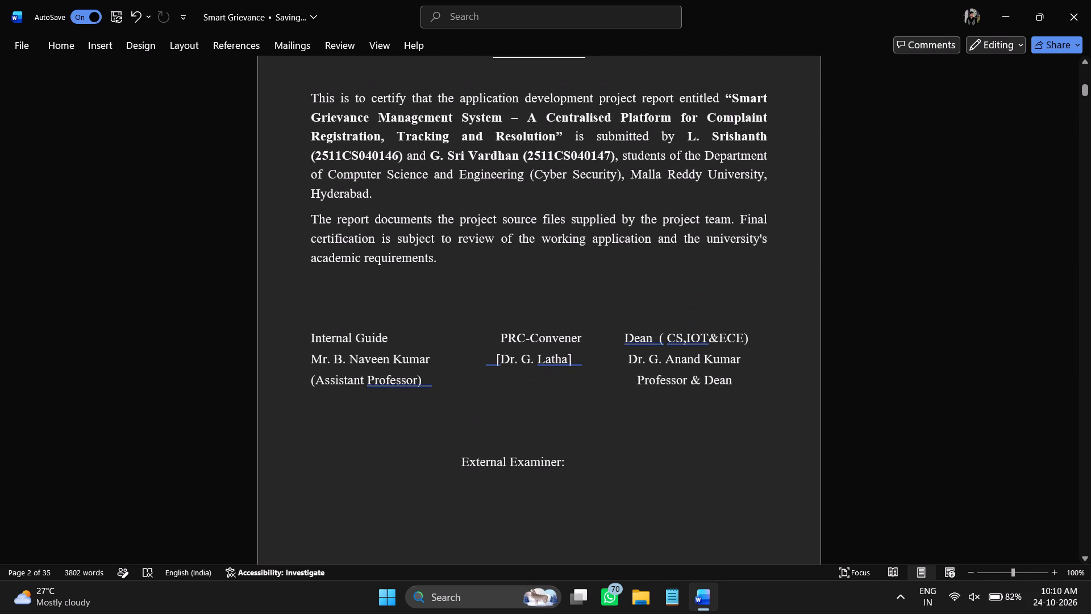
ctrl+scroll(640, 348, down, 2)
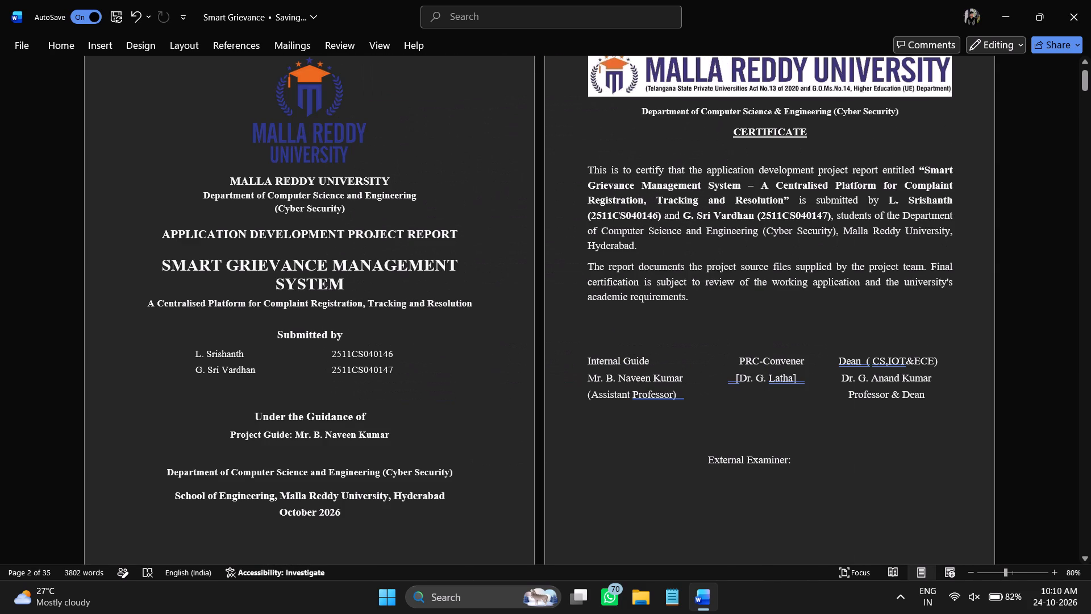
ctrl+scroll(640, 348, up, 3)
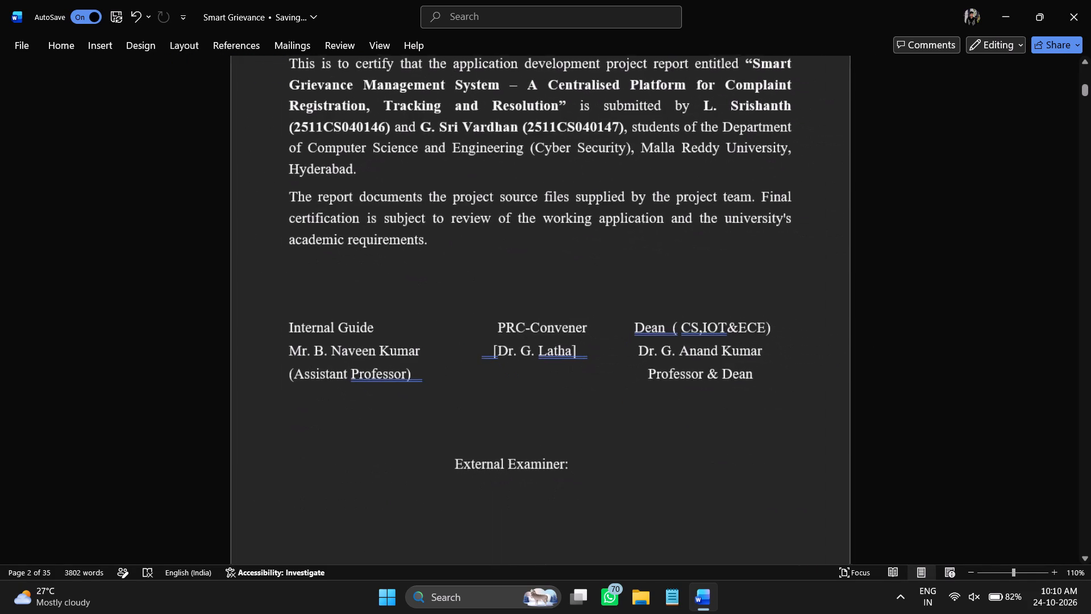
key(space)
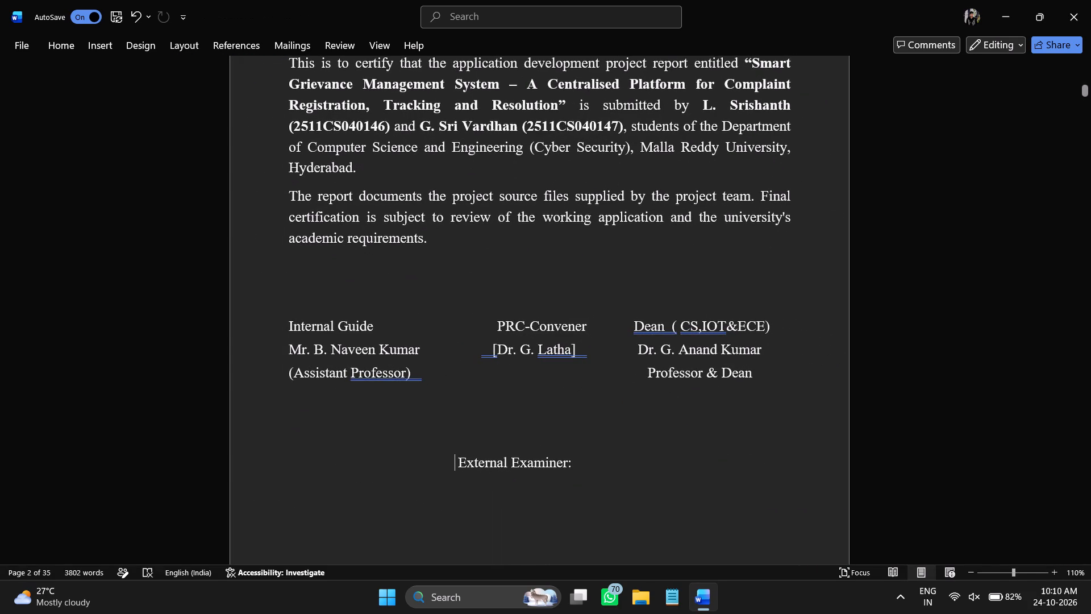
key(space)
key(space)
key(space)
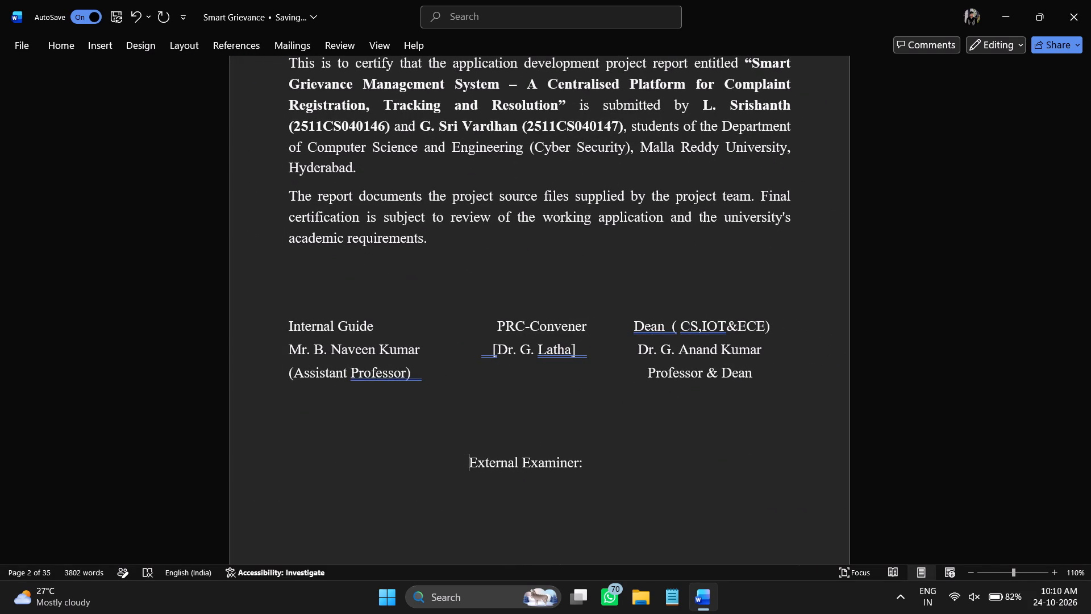
Remove two spaces before "PRC-Convener" and insert two before the Dean heading so the Dean column keeps its position.
click(494, 326)
key(BackSpace)
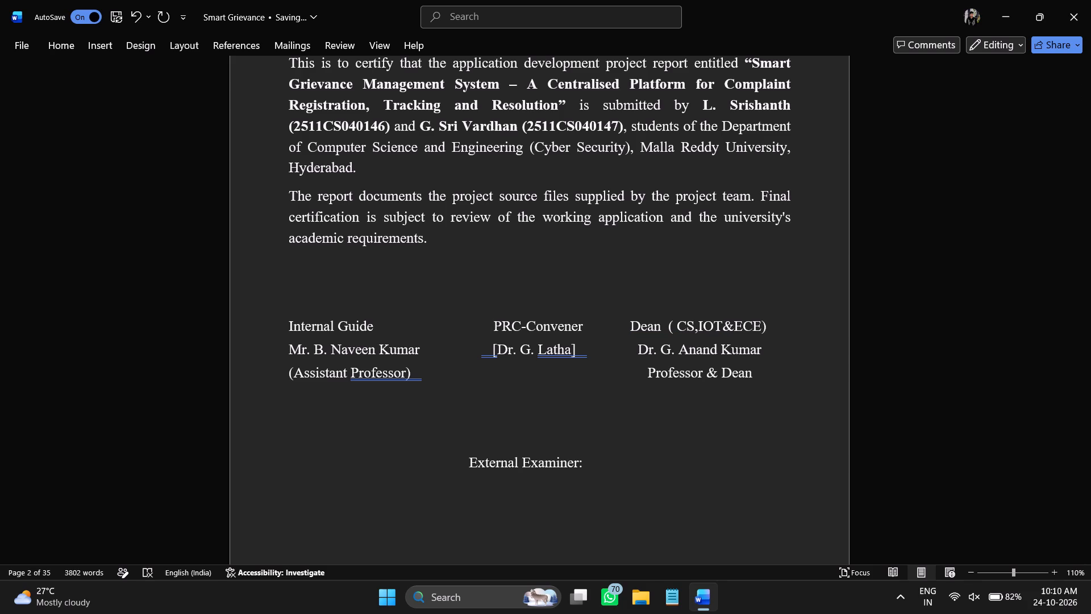
click(626, 324)
key(space)
key(space)
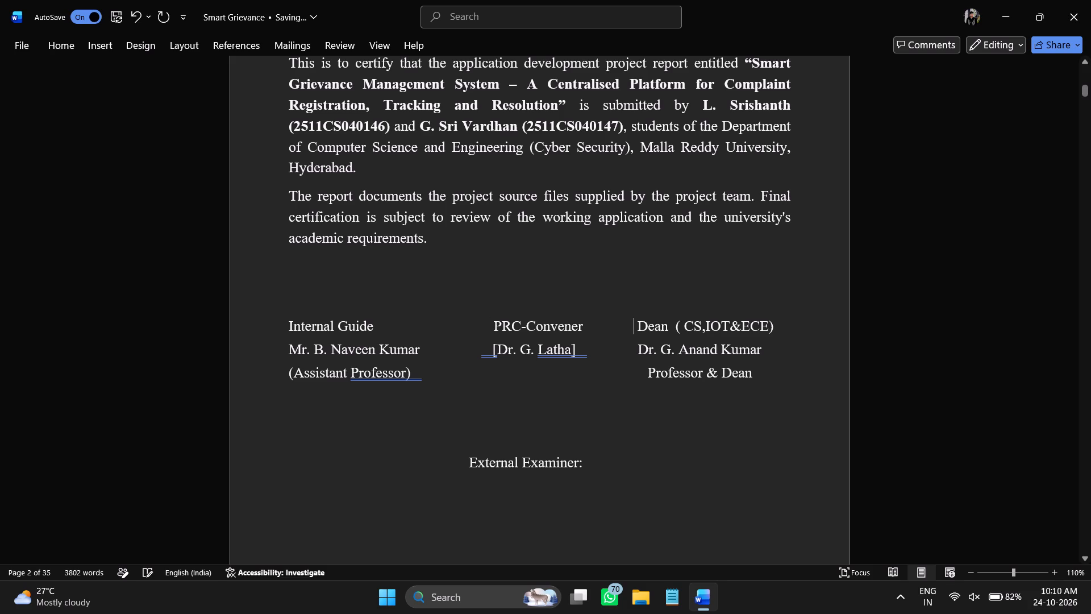
click(492, 329)
key(BackSpace)
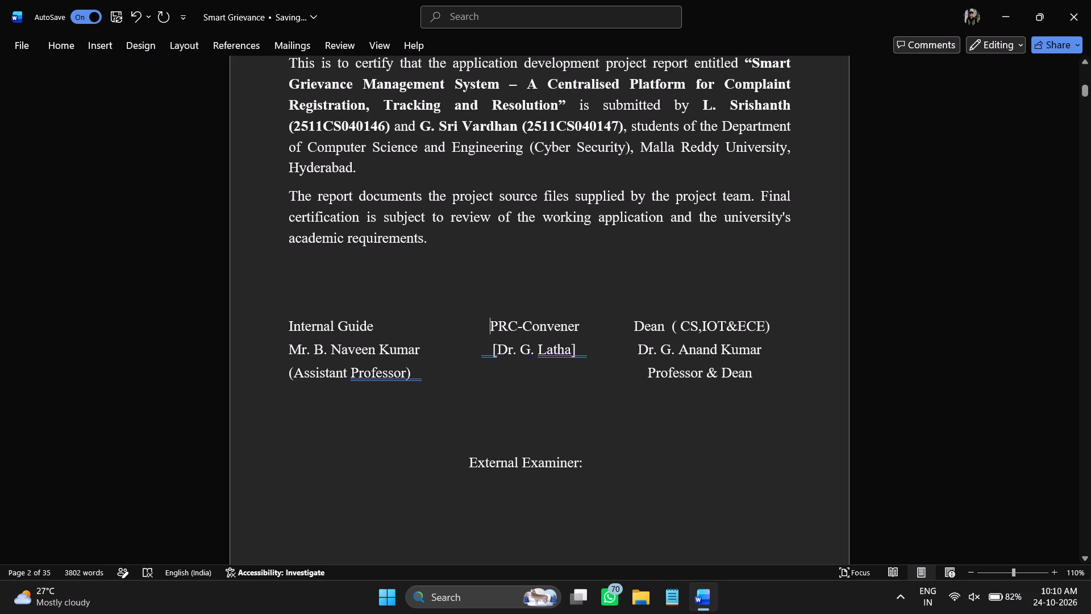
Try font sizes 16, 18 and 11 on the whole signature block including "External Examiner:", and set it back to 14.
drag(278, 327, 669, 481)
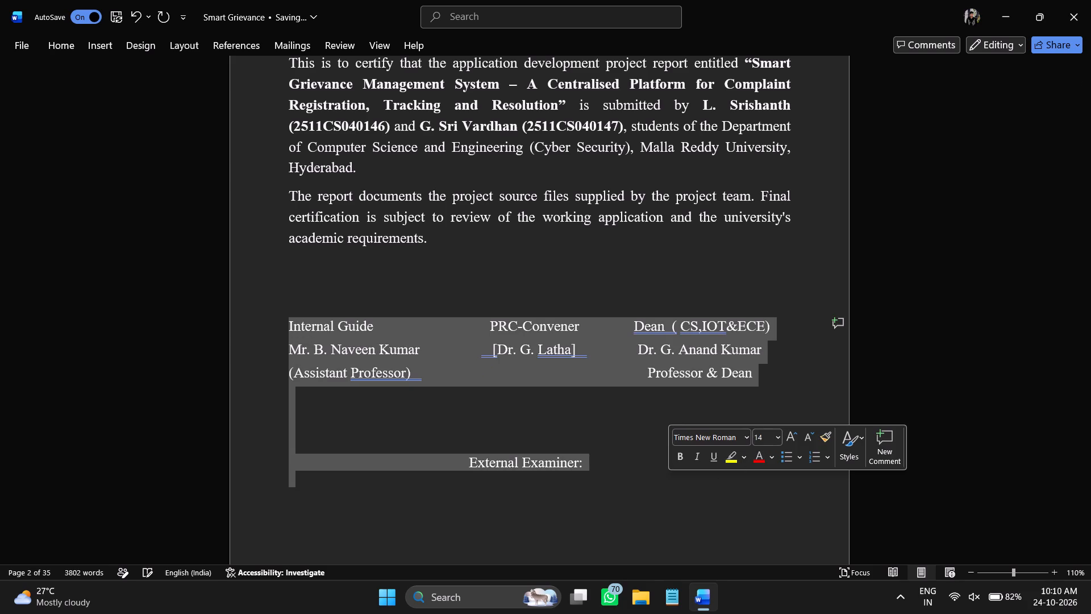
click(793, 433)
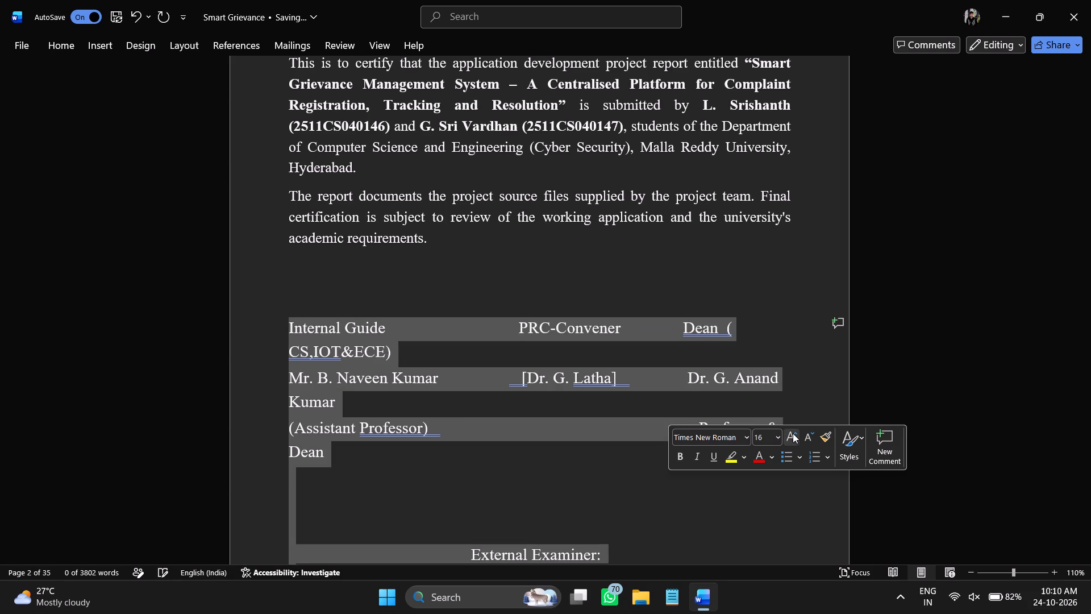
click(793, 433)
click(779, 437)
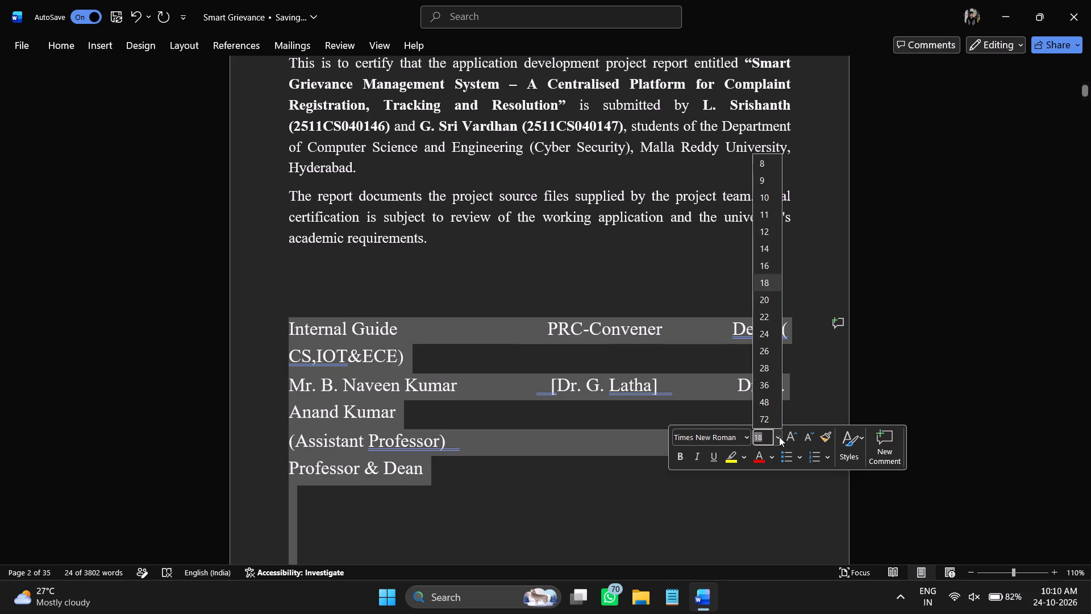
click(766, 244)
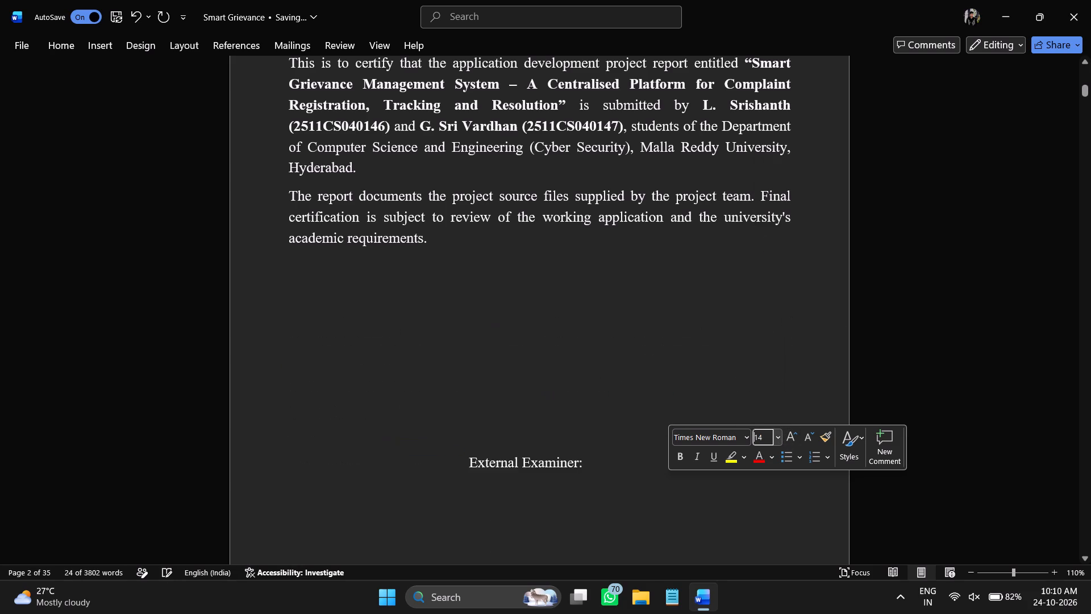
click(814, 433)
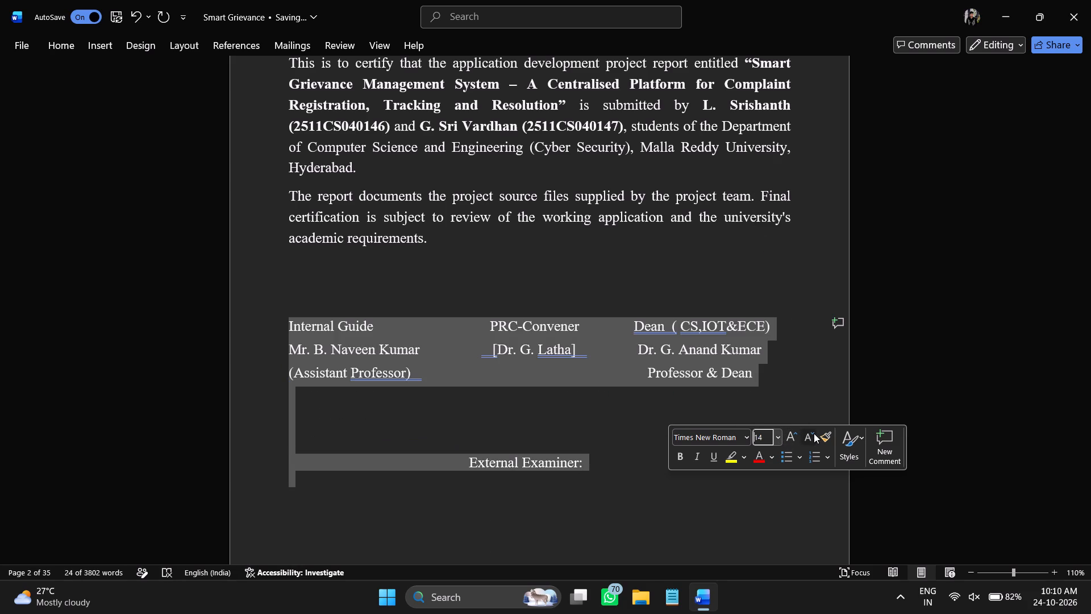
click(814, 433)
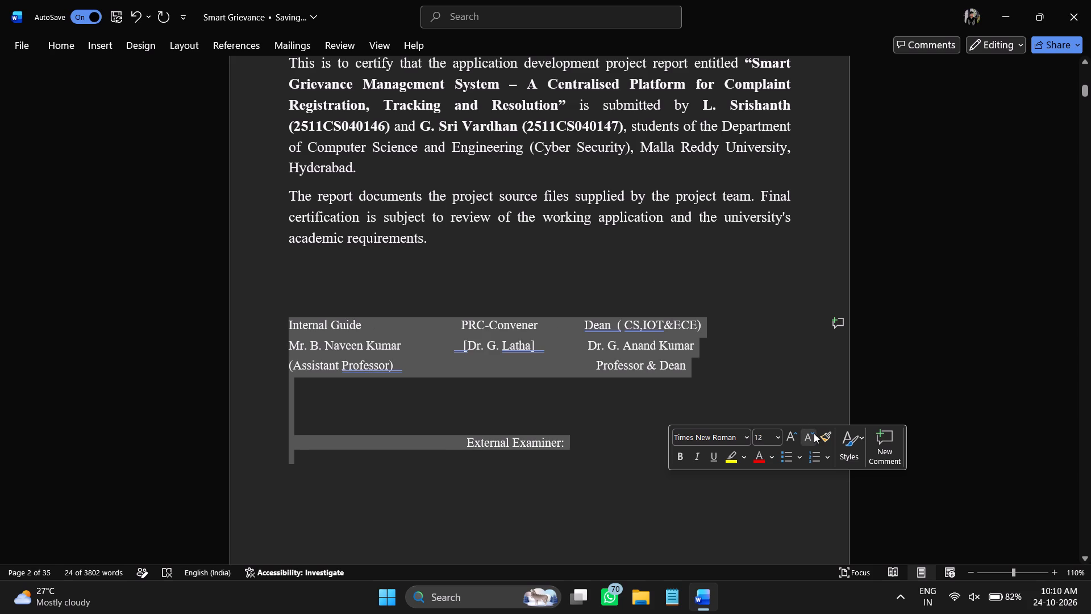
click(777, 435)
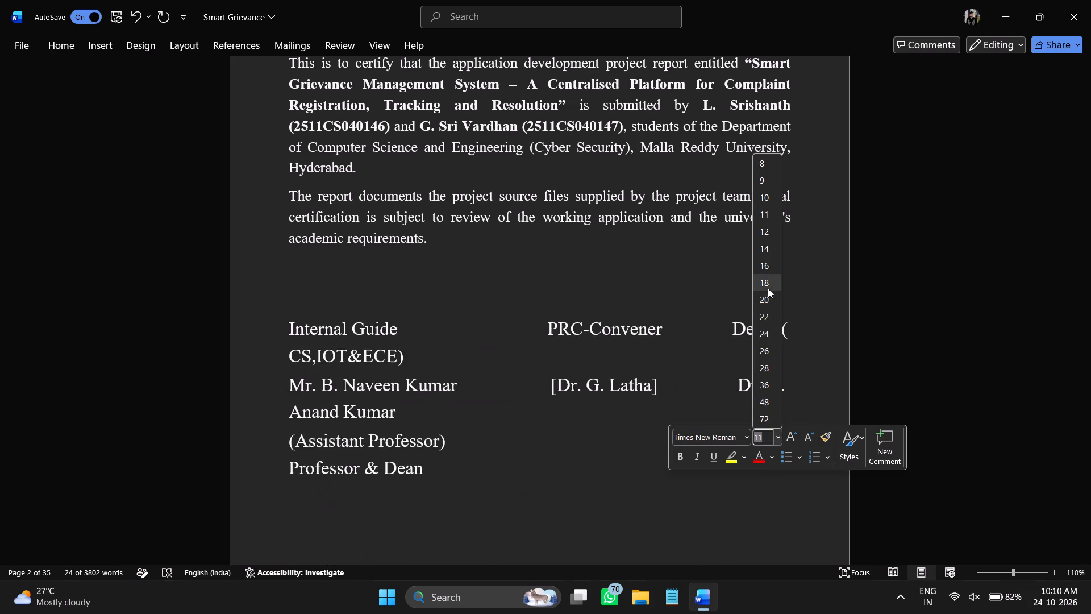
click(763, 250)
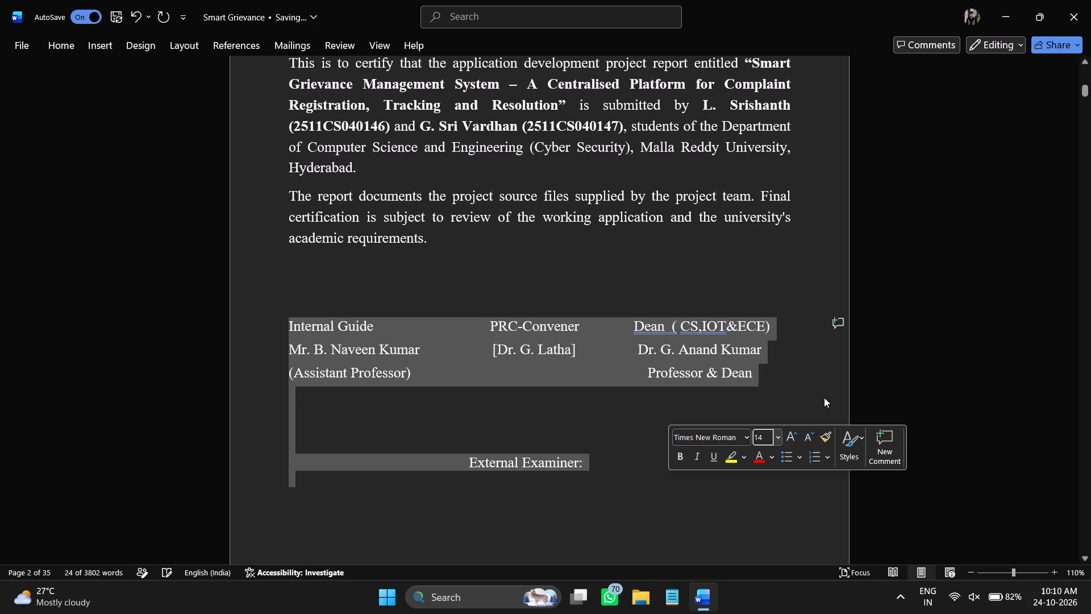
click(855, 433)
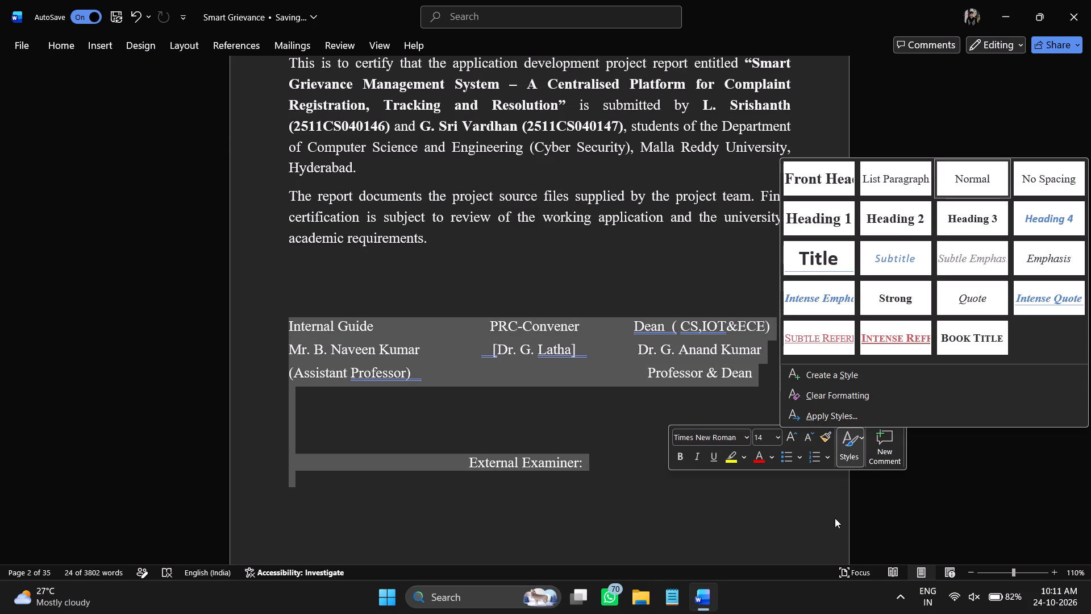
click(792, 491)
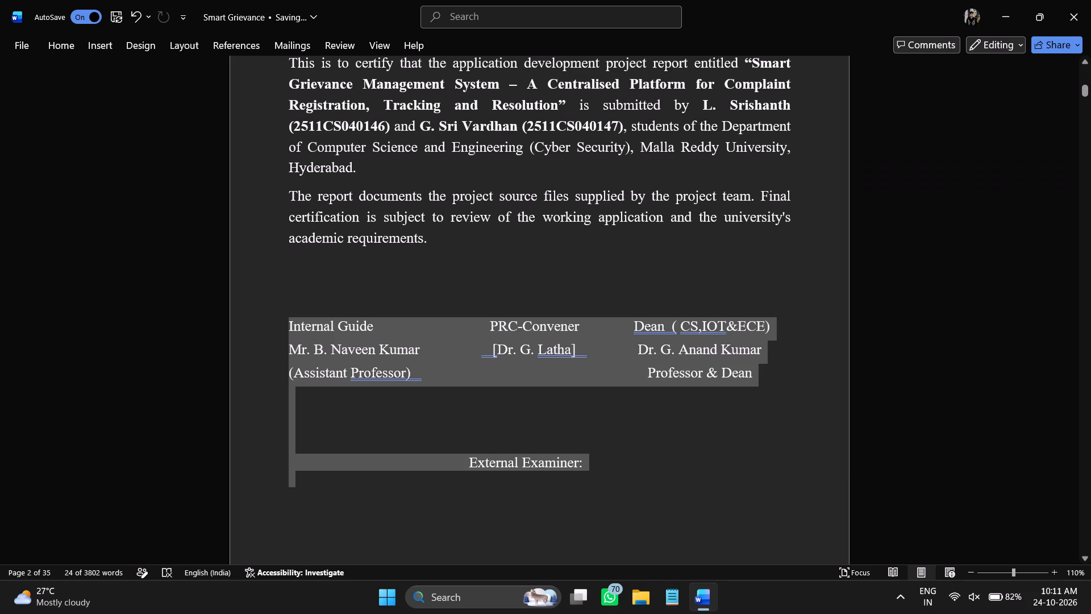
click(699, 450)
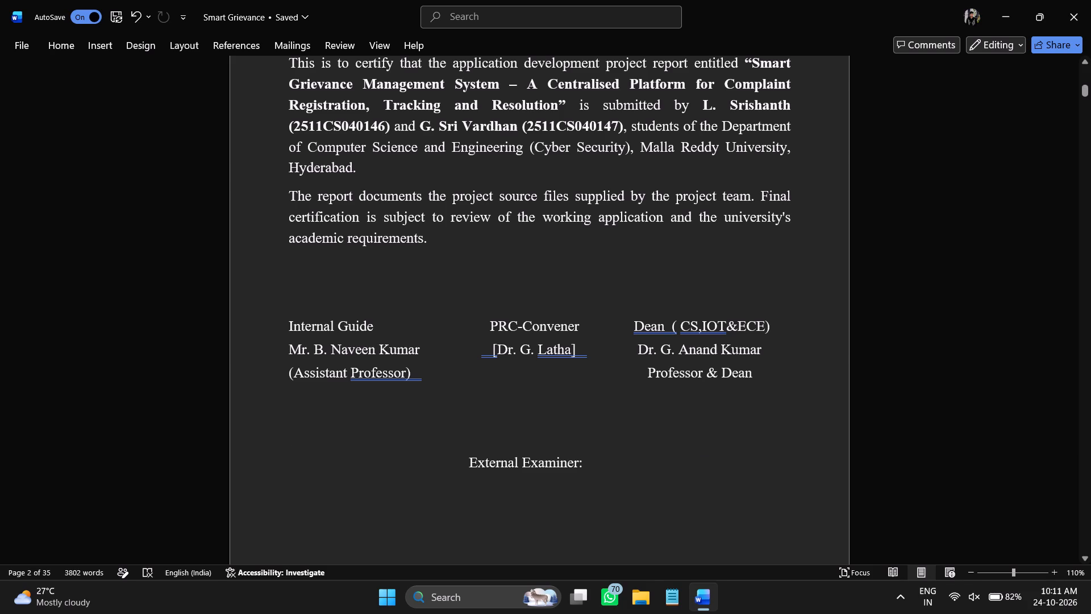
Remove the square brackets around the PRC-Convener's name, along with the space following the closing bracket.
click(496, 351)
key(BackSpace)
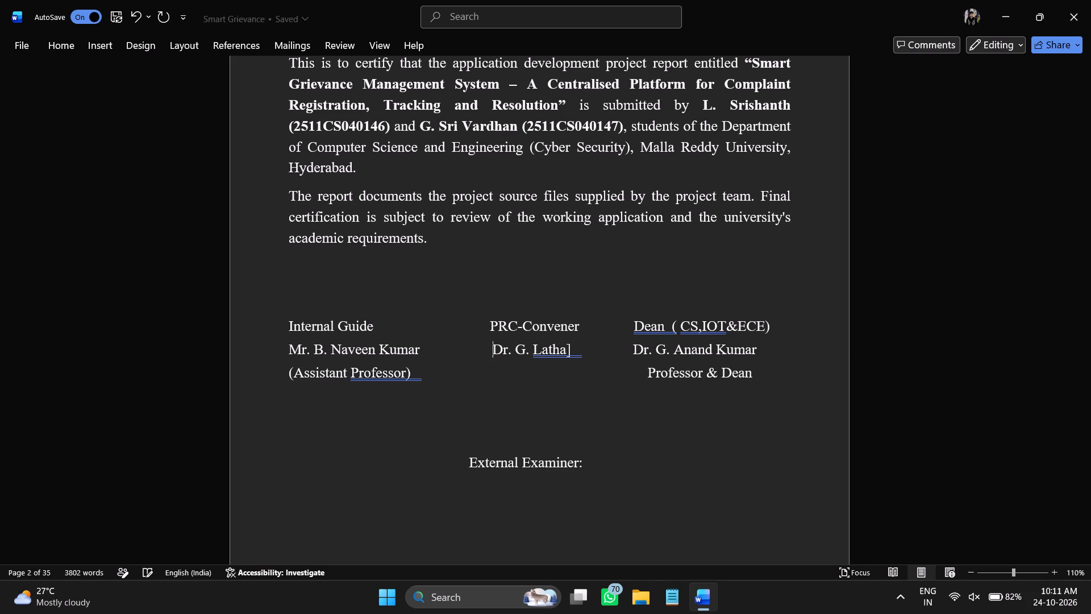
click(573, 350)
key(BackSpace)
key(BackSpace)
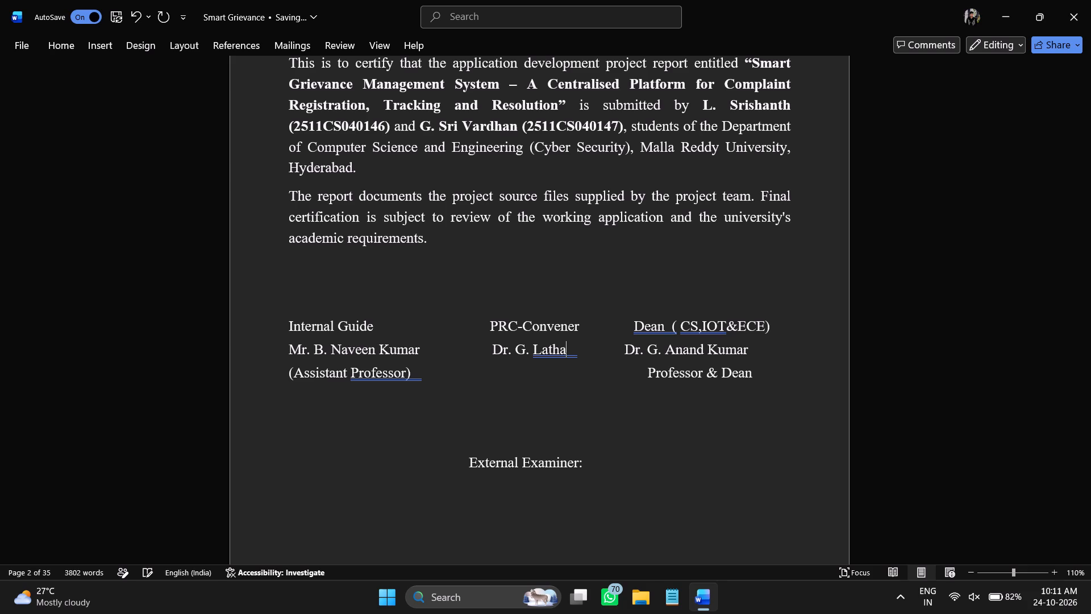
Insert one space after the PRC-Convener's name to shift the Dean's name further along the line.
key(space)
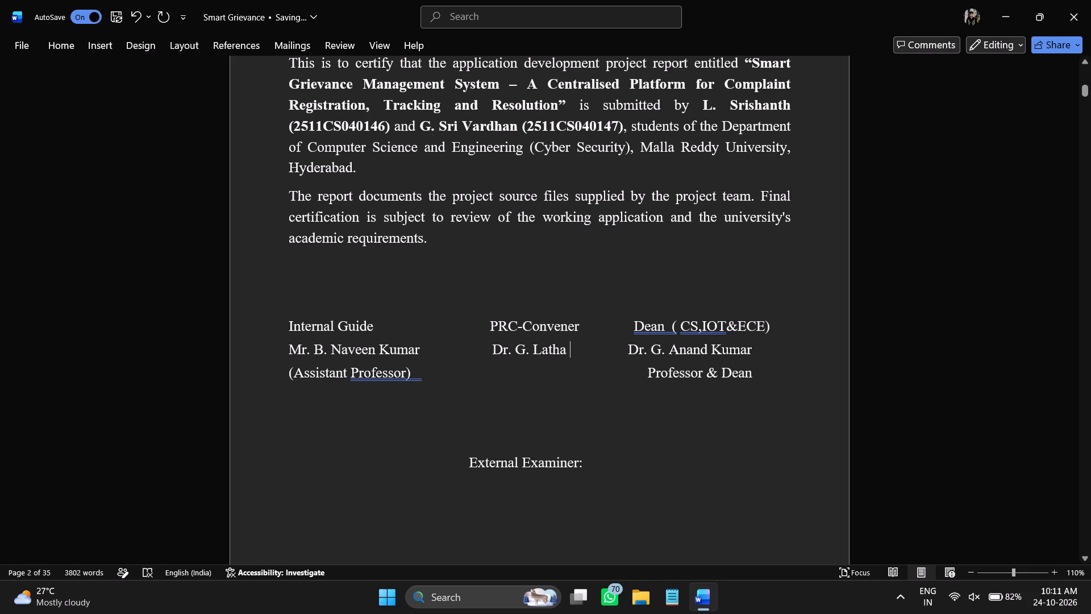
Make the three-line Internal Guide, PRC-Convener and Dean signature block on the certificate page bold.
ctrl+scroll(611, 417, down, 5)
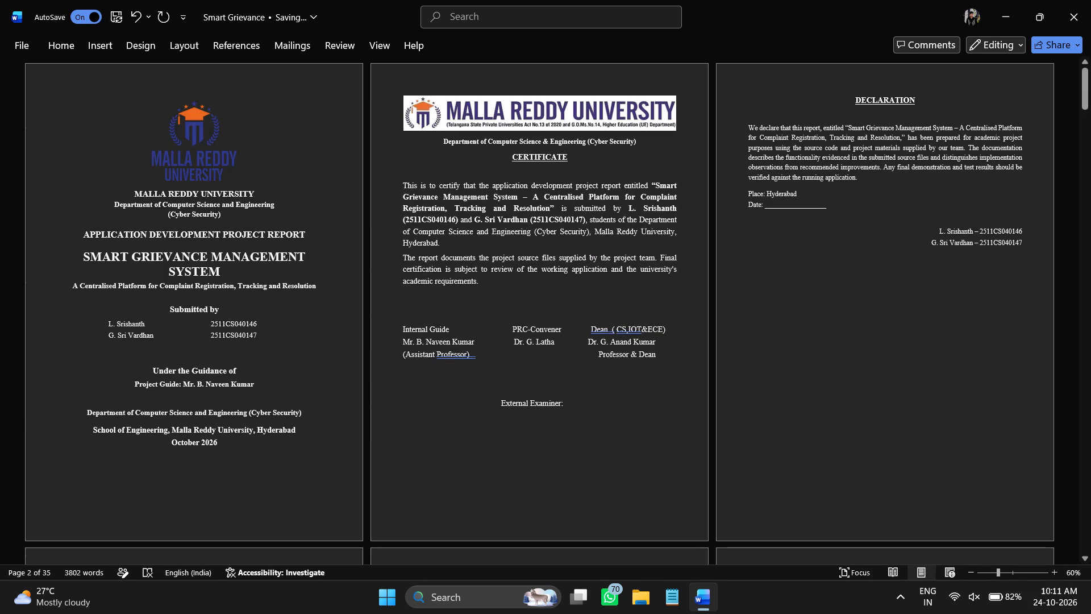
ctrl+scroll(611, 417, up, 9)
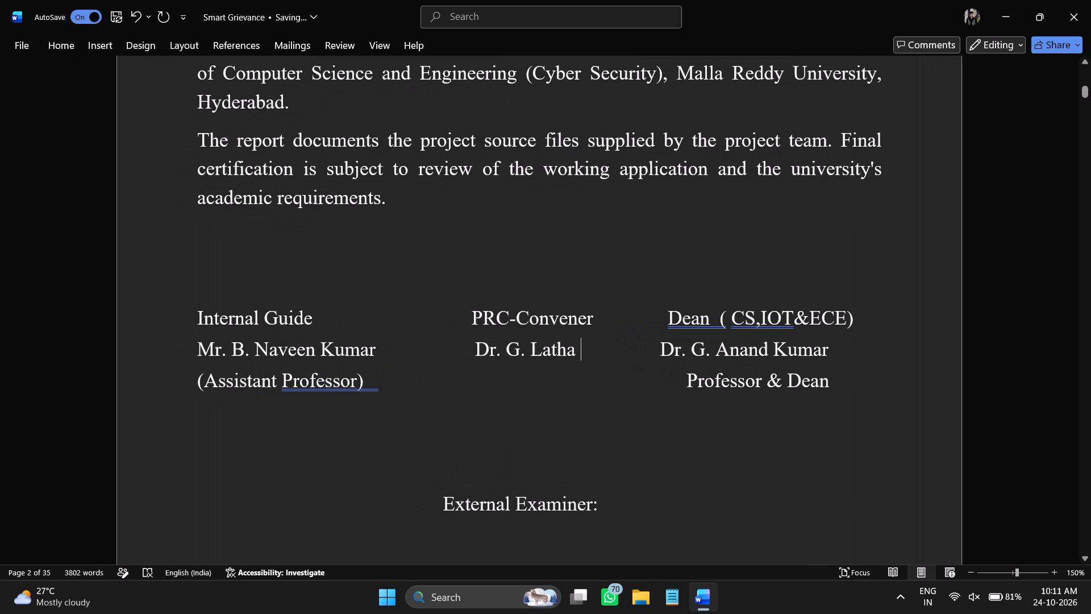
ctrl+scroll(611, 417, down, 2)
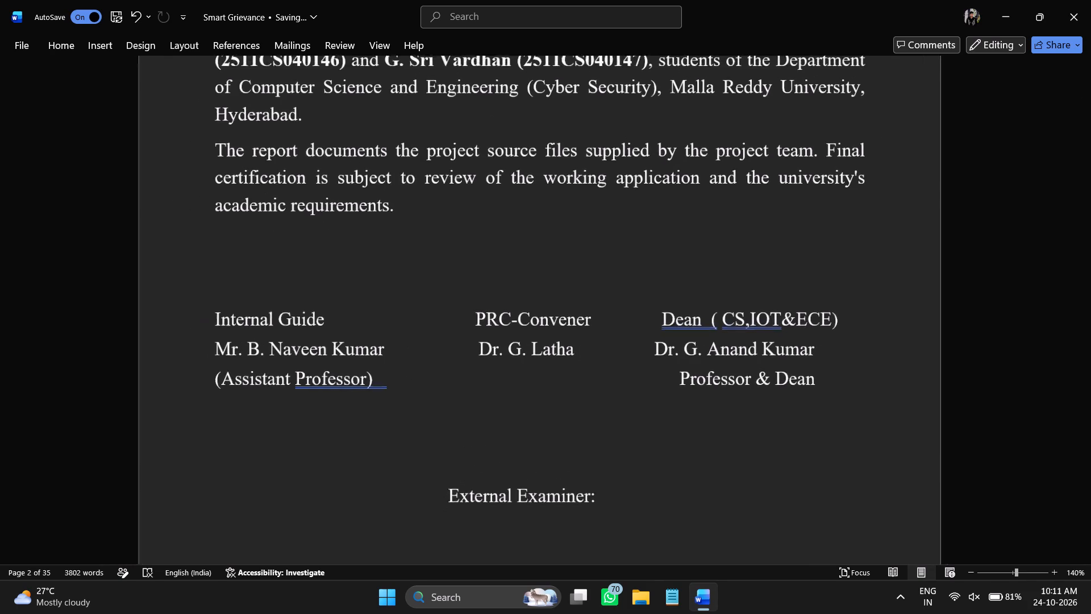
ctrl+scroll(611, 417, down, 3)
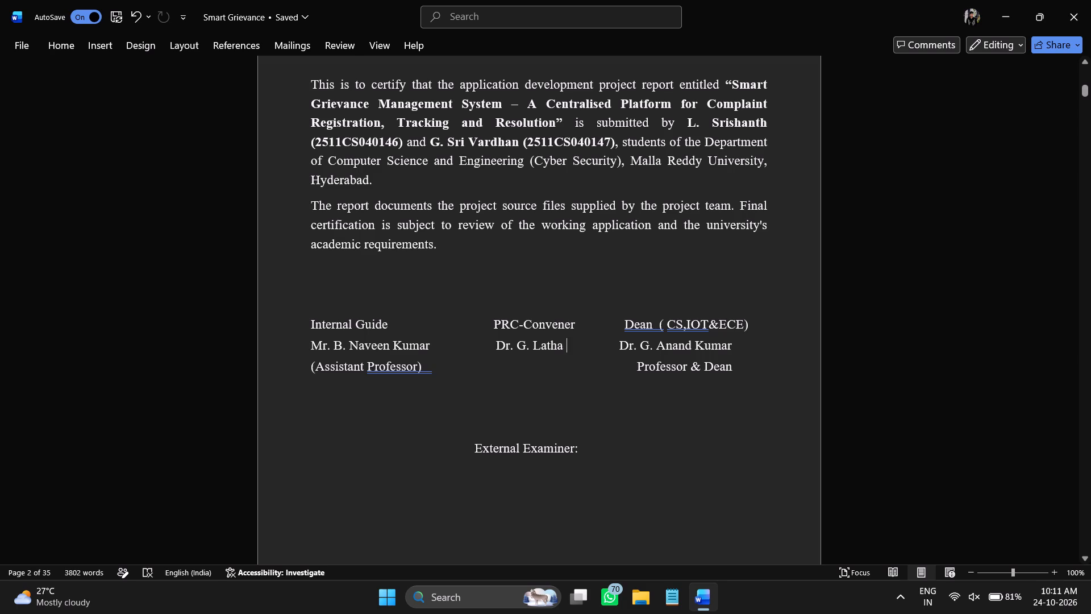
drag(490, 321, 575, 321)
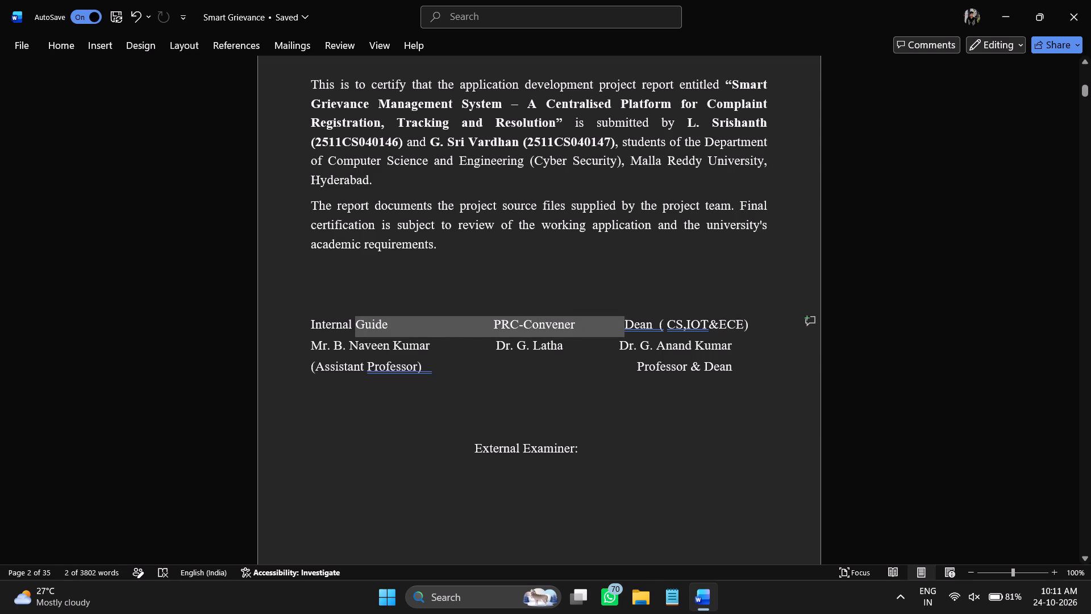
drag(293, 314, 547, 327)
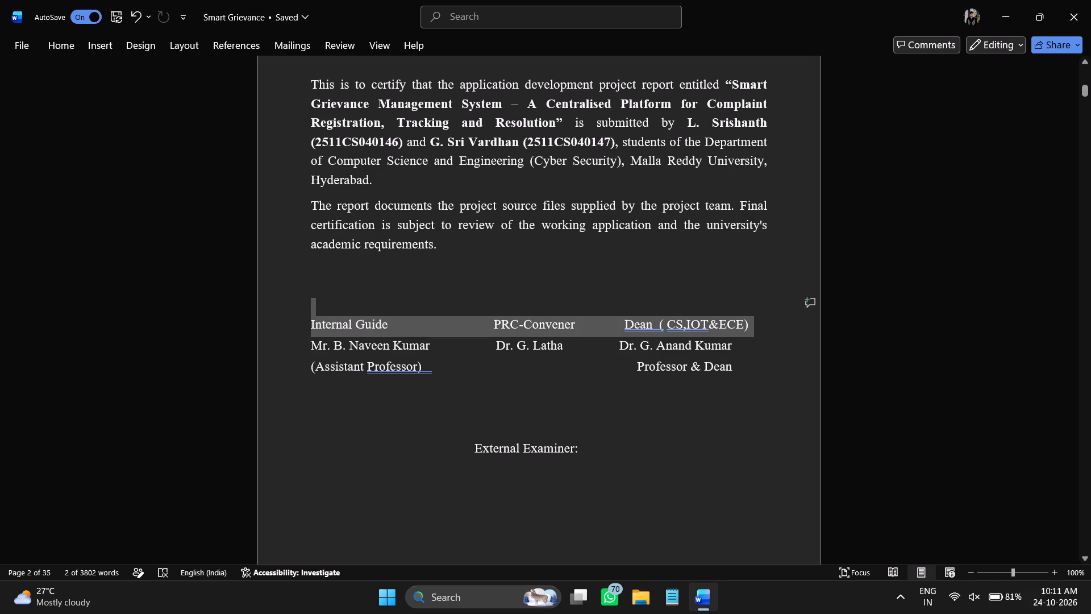
drag(547, 327, 732, 382)
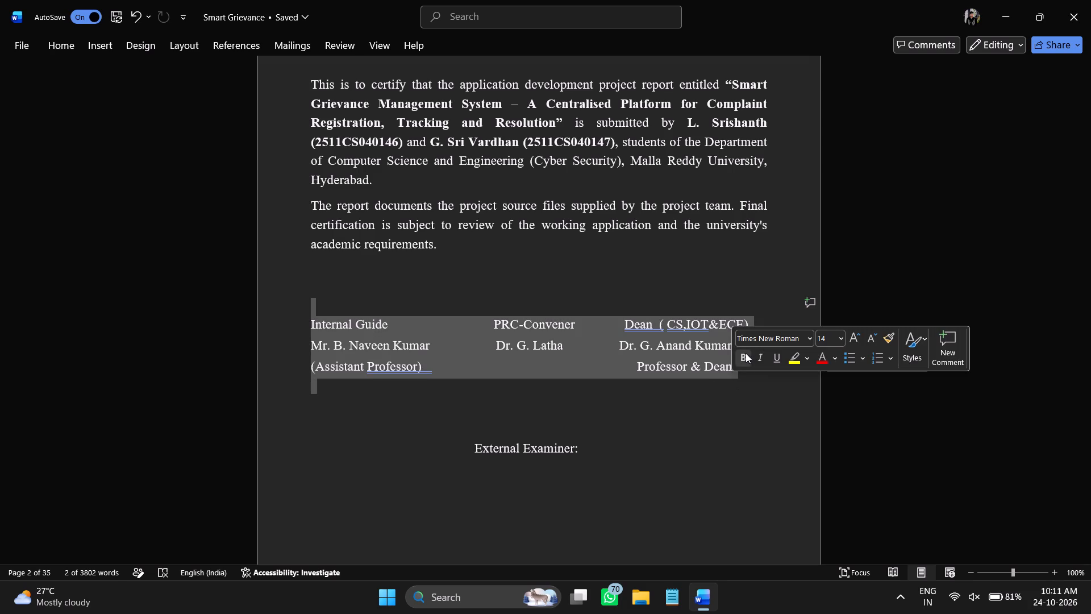
click(742, 362)
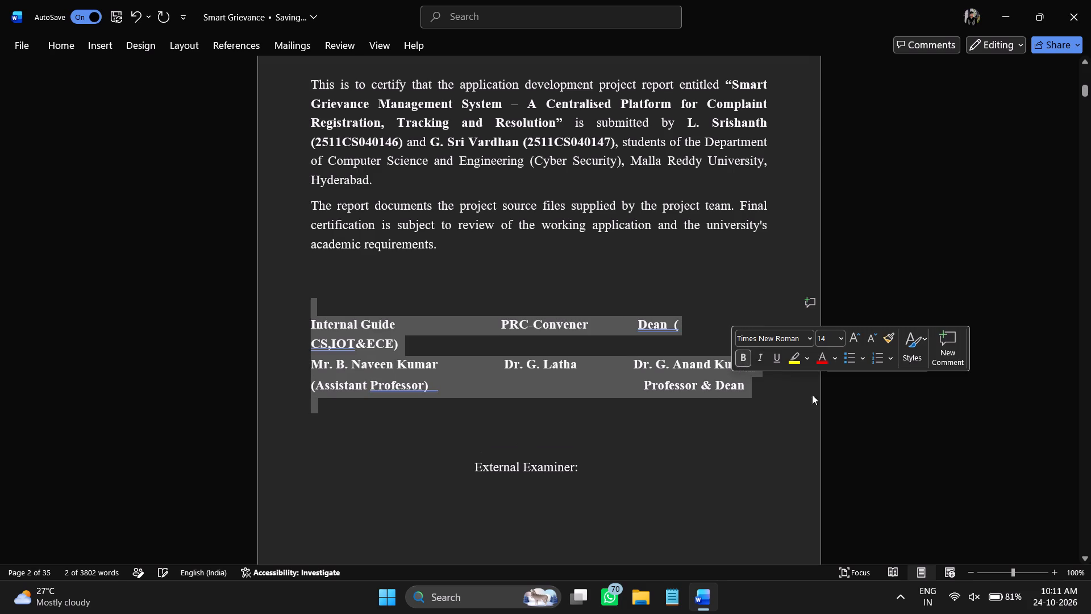
click(940, 447)
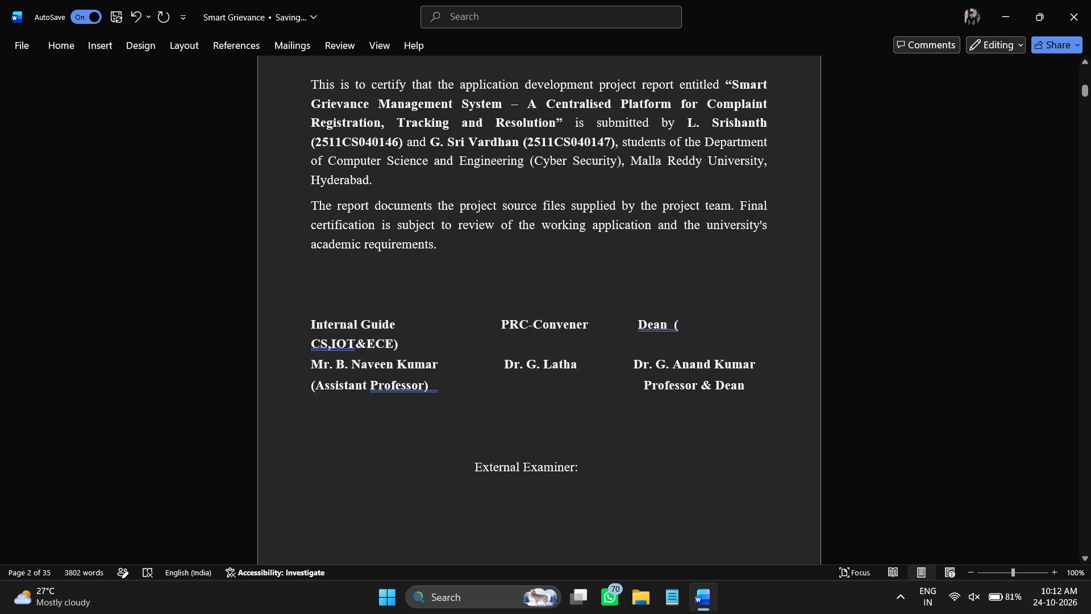
Remove the space before "CS,IOT&ECE" in the Dean heading and insert two spaces before the Dean's name to realign that column.
click(309, 347)
key(BackSpace)
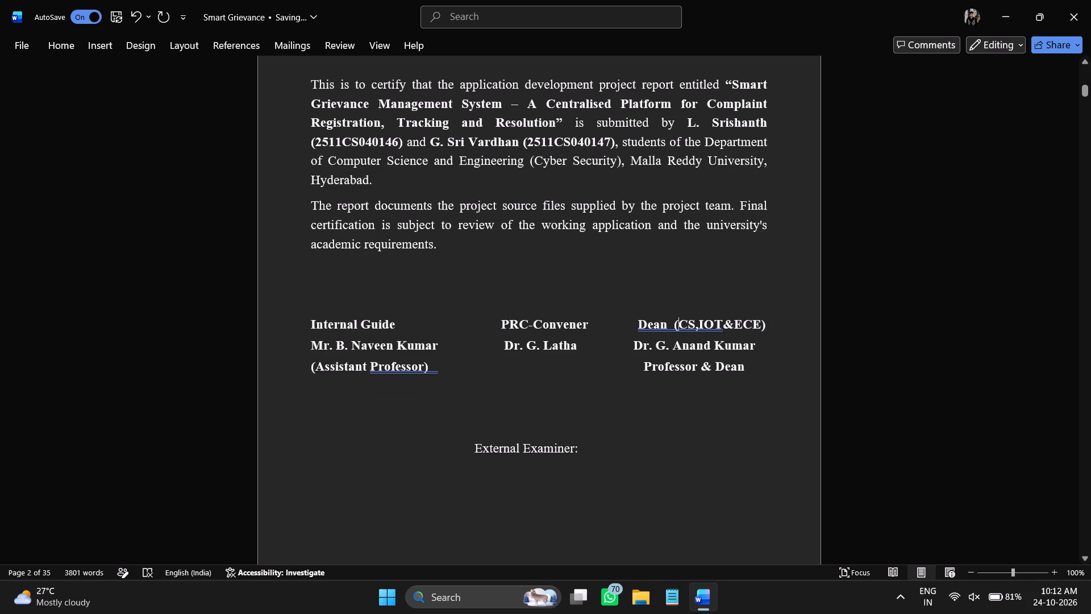
click(632, 342)
key(space)
key(space)
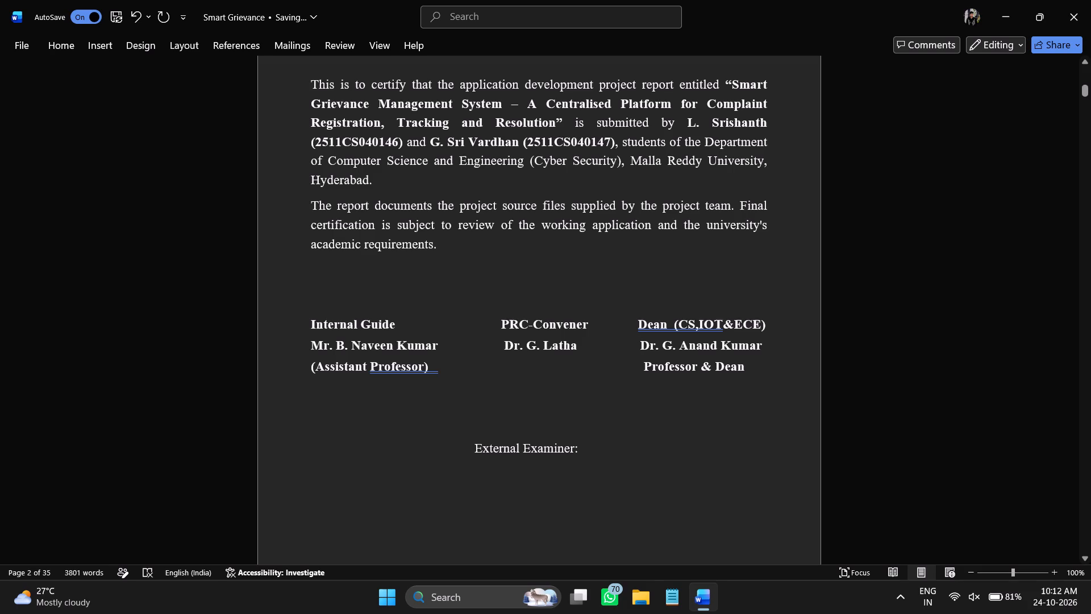
Make the "External Examiner:" line below the signature block bold.
drag(477, 447, 596, 450)
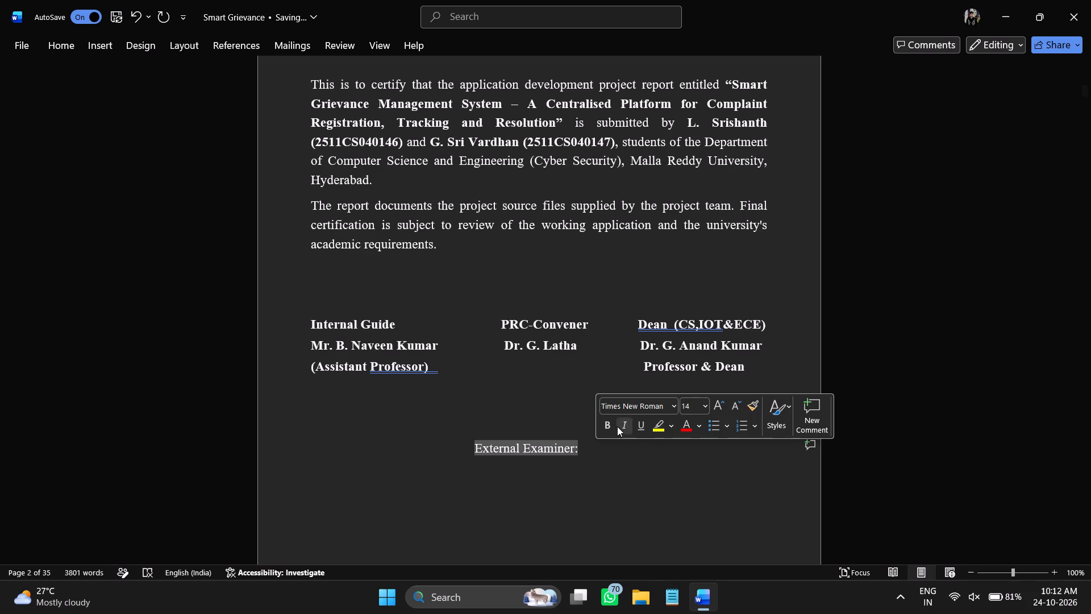
click(607, 425)
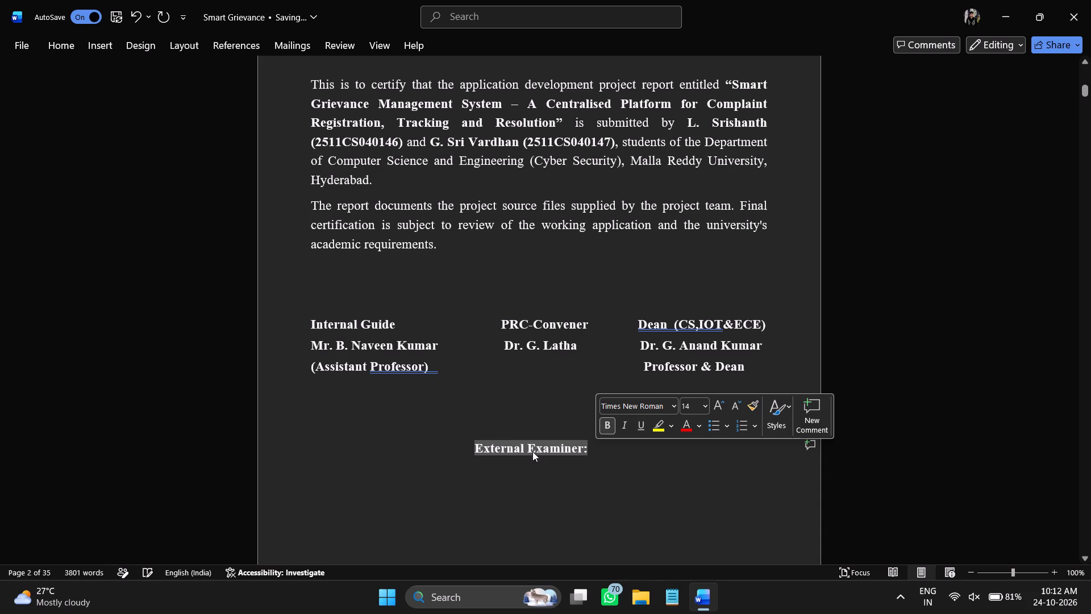
click(445, 449)
Look through the report's front pages, including the cover, acknowledgement and abstract, and return to the cover page.
scroll(618, 381, up, 7)
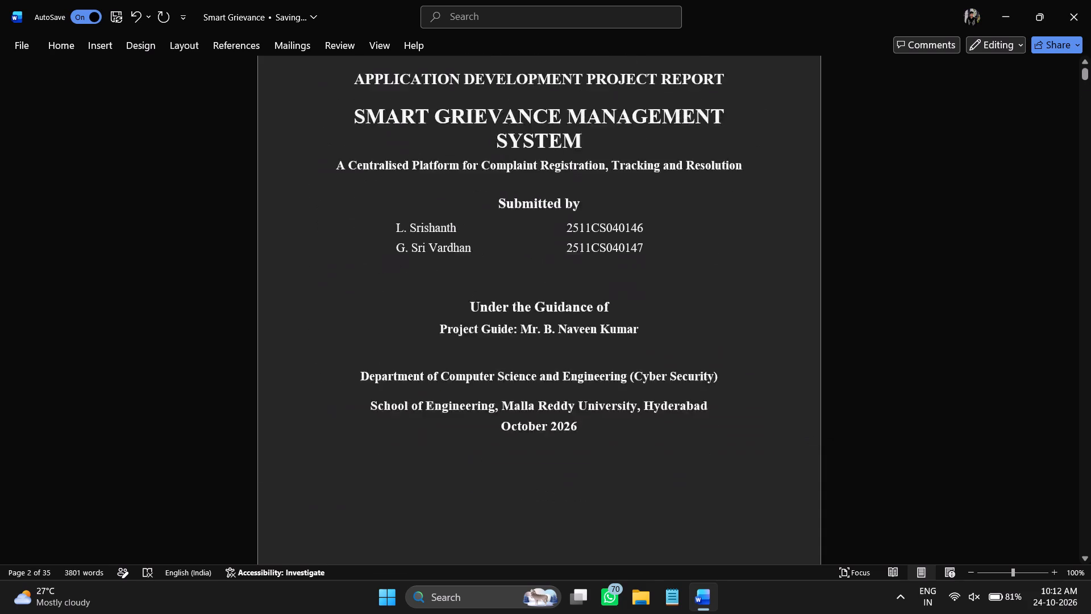
scroll(618, 381, up, 10)
scroll(618, 381, down, 2)
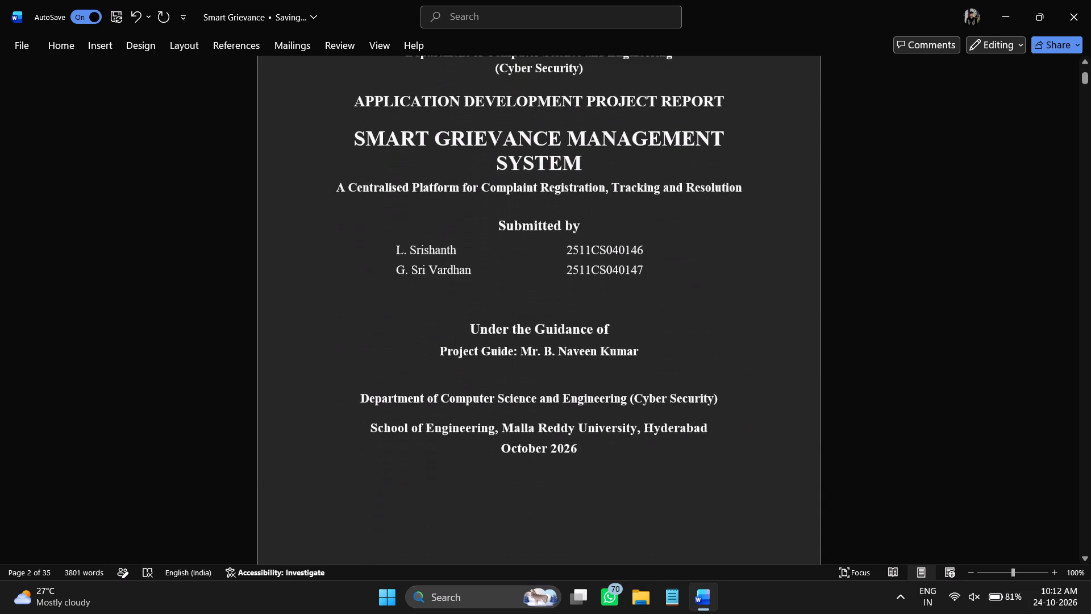
scroll(618, 381, down, 5)
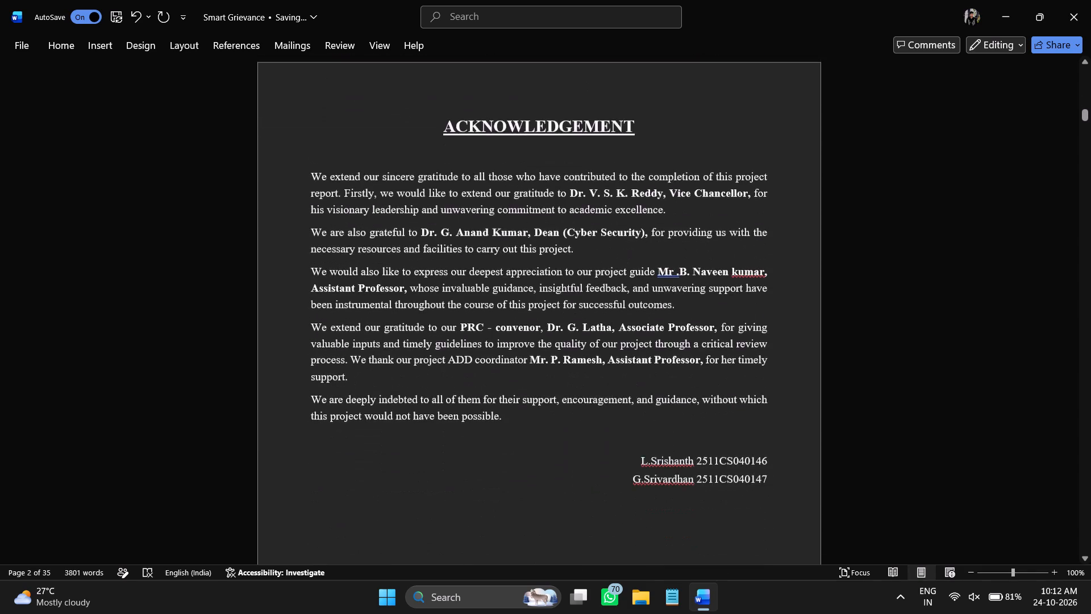
scroll(618, 381, down, 5)
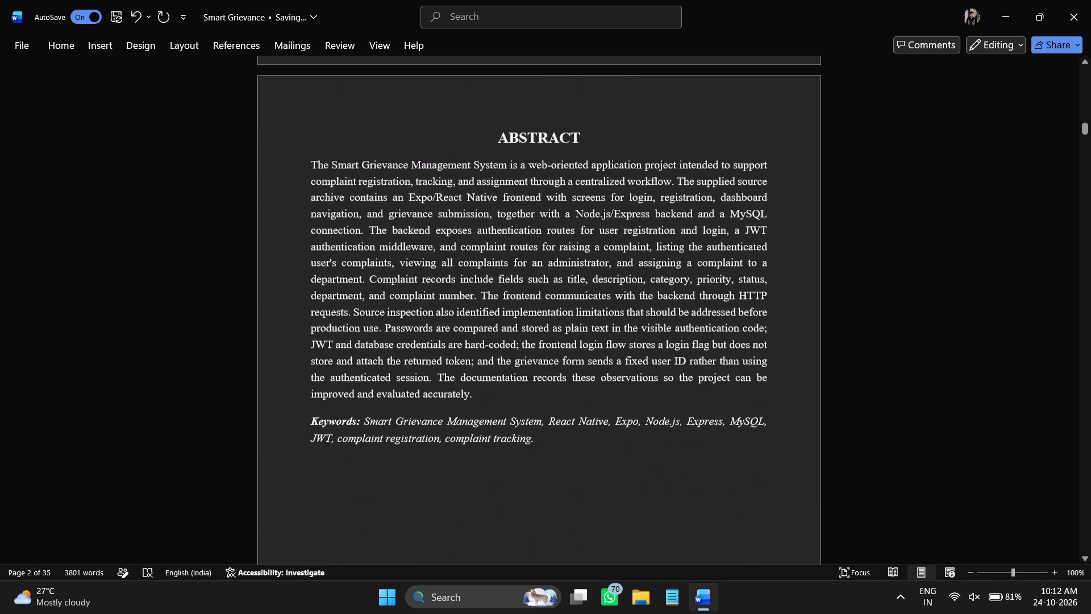
scroll(618, 381, down, 1)
scroll(618, 381, up, 16)
scroll(618, 381, up, 8)
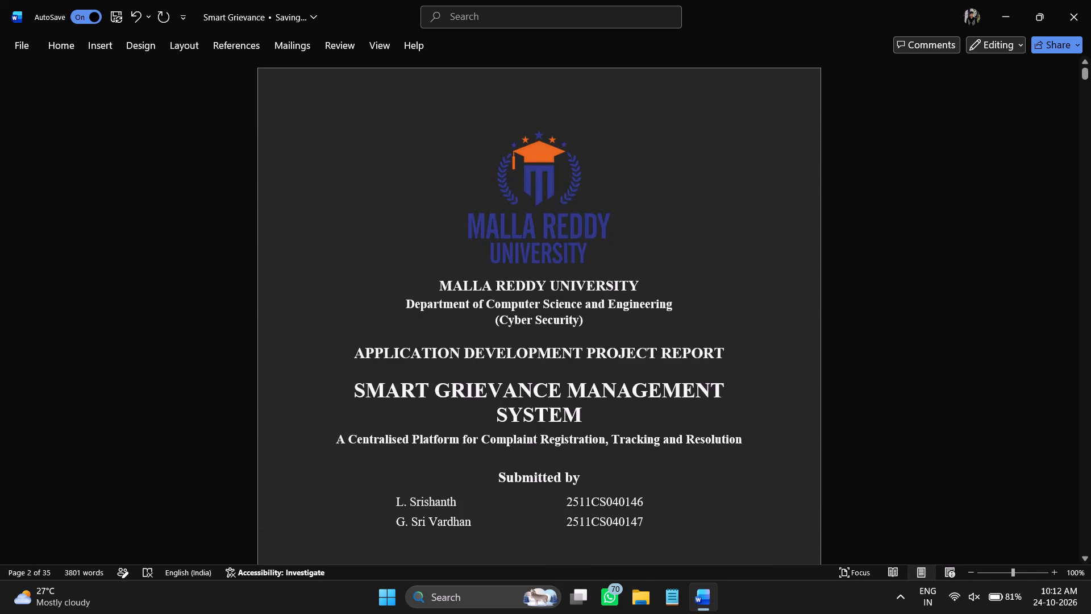
scroll(618, 381, up, 3)
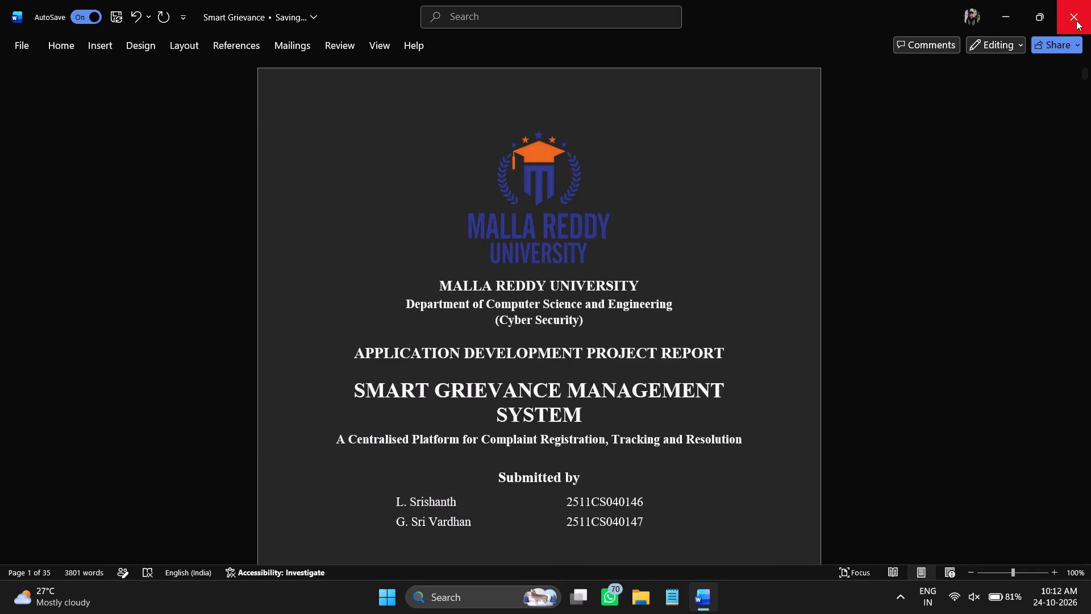
Close the Smart Grievance document.
click(1076, 20)
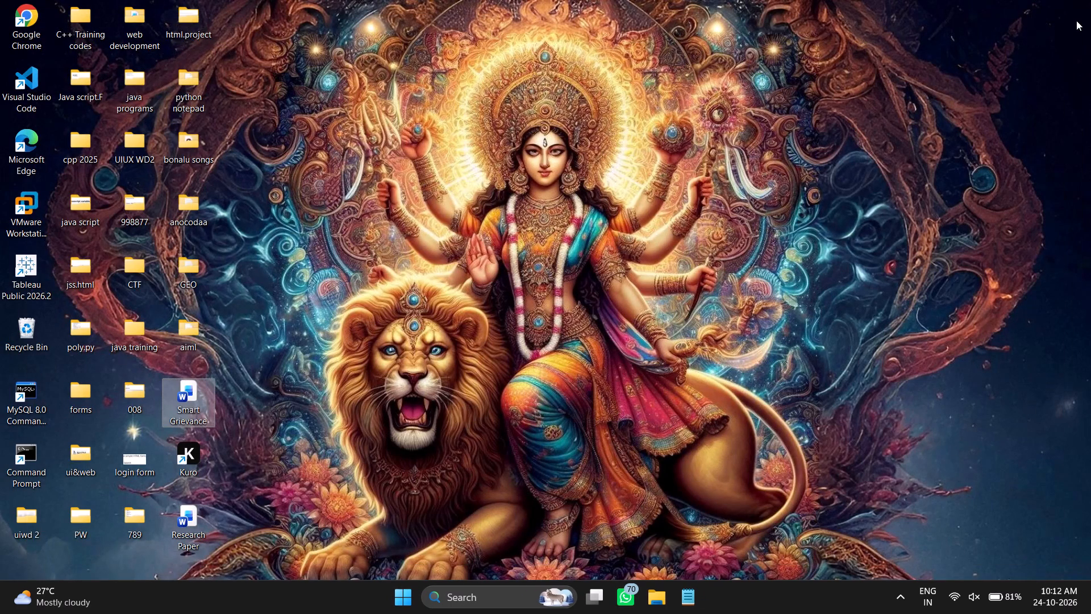
Reopen the Smart Grievance document from the desktop.
triple_click(199, 392)
click(199, 392)
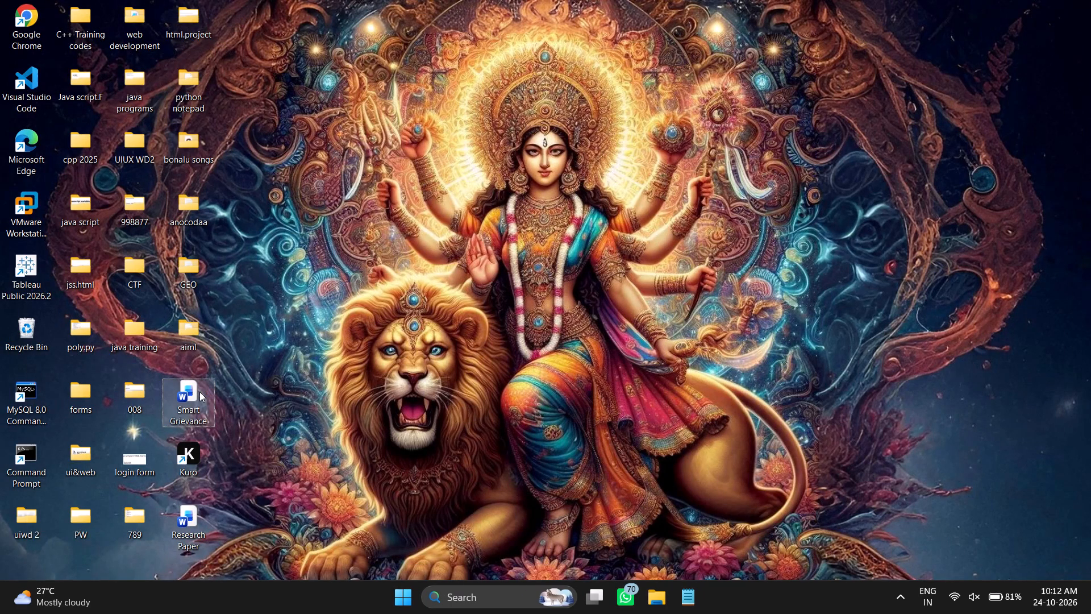
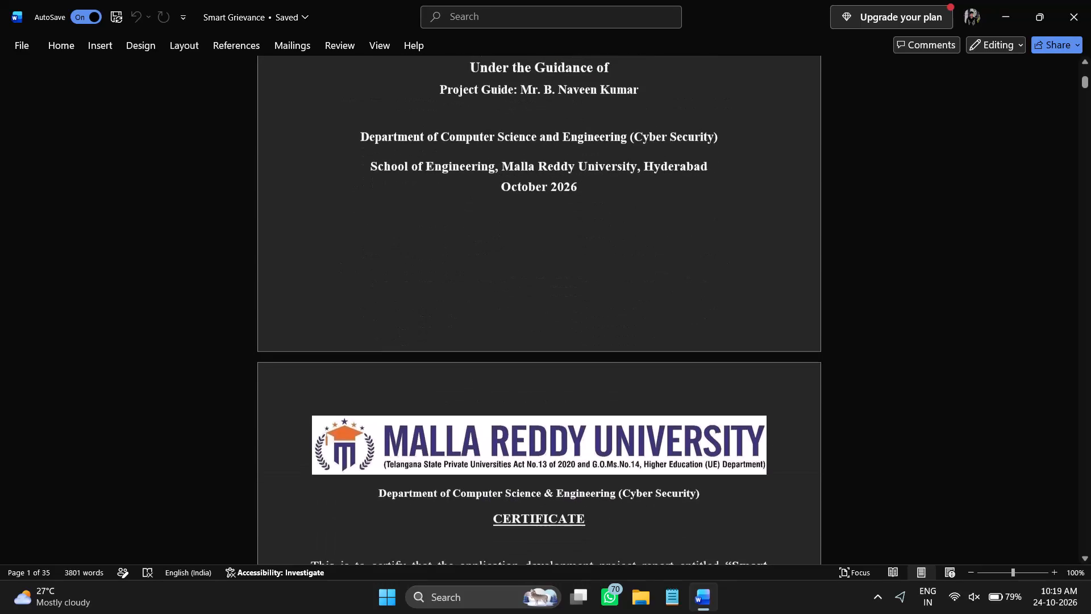
Check the certificate page down to its signature block and close the Smart Grievance document.
scroll(509, 349, down, 3)
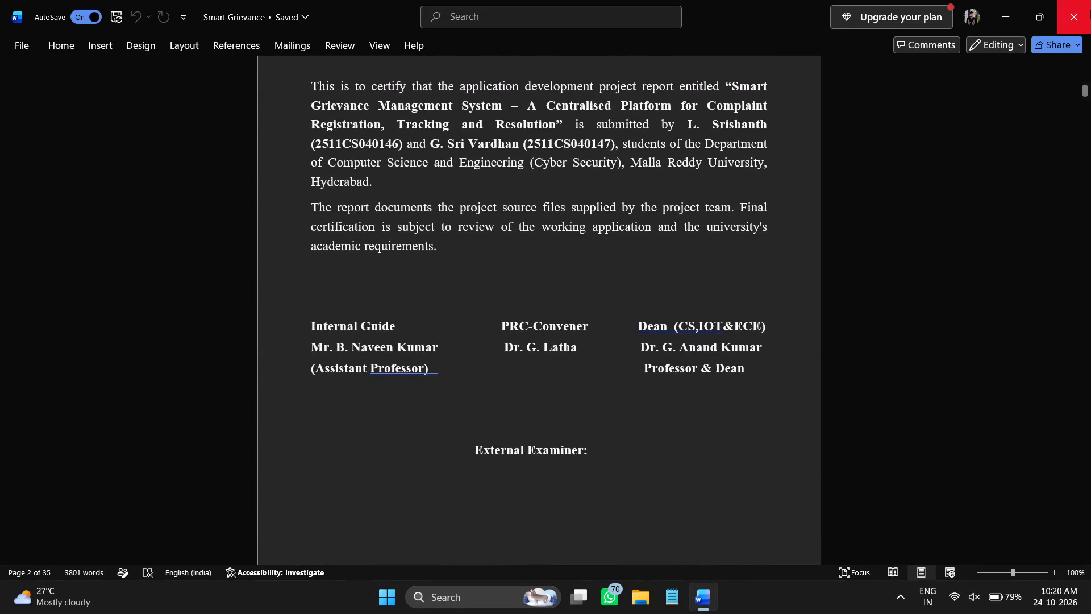
click(1090, 7)
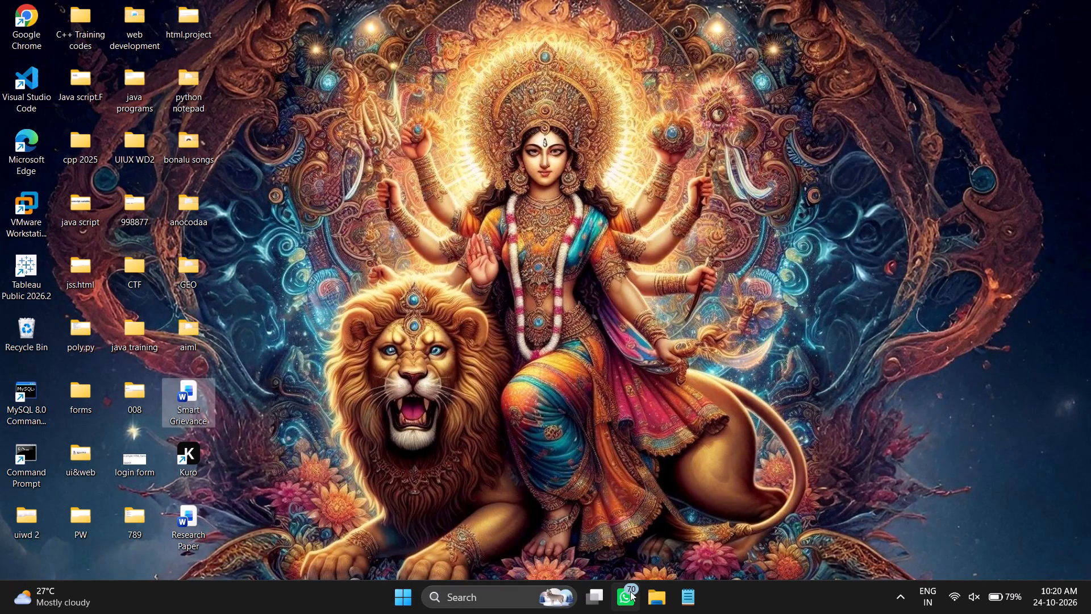
Delete the "Smart Grievance (1)" PDF from the Downloads folder and close File Explorer.
click(649, 597)
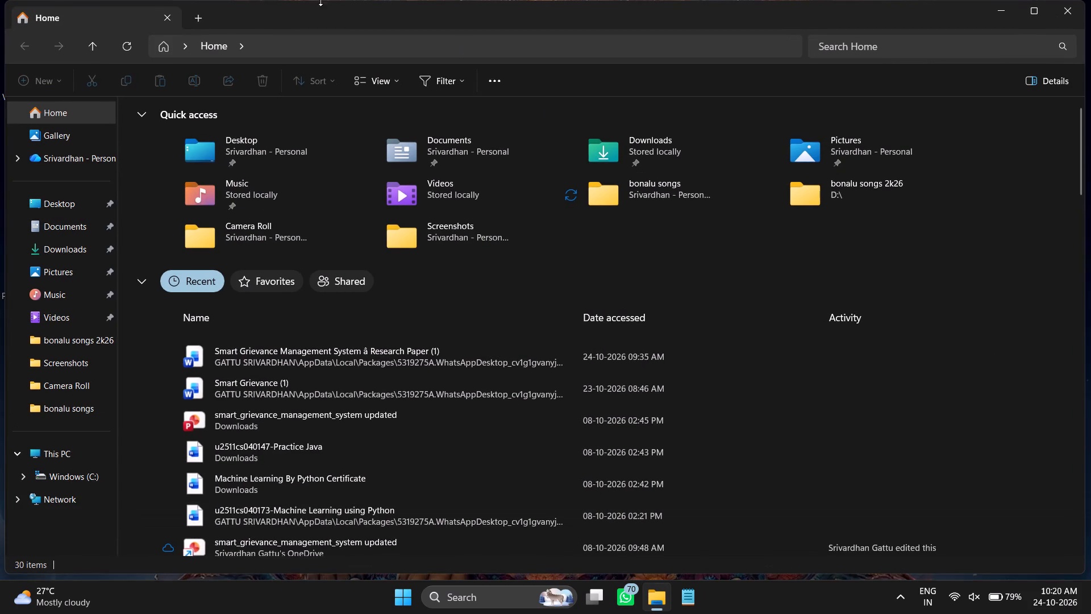
click(48, 241)
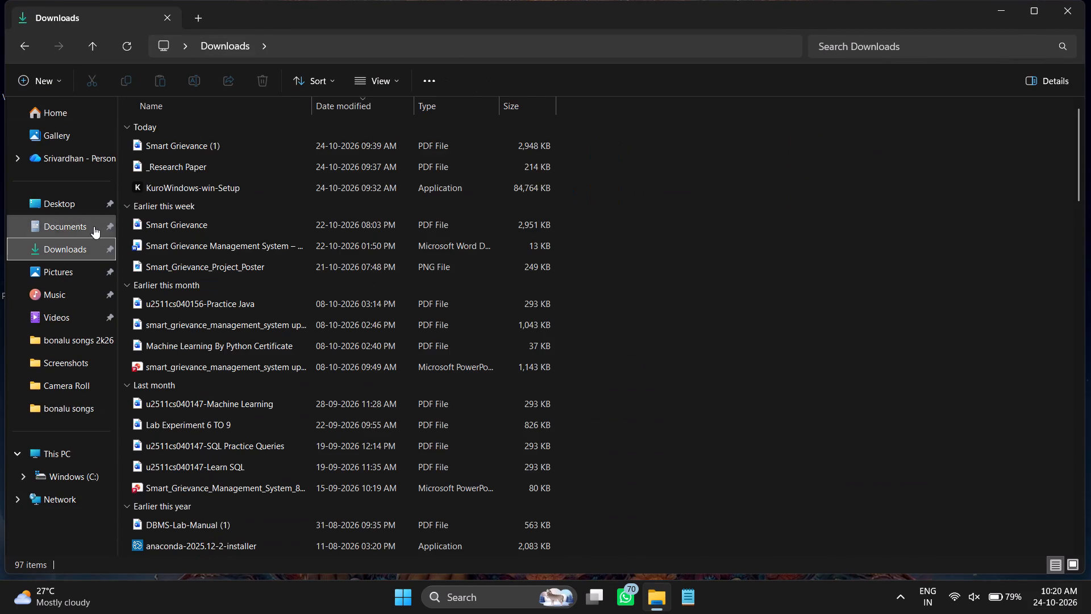
click(197, 152)
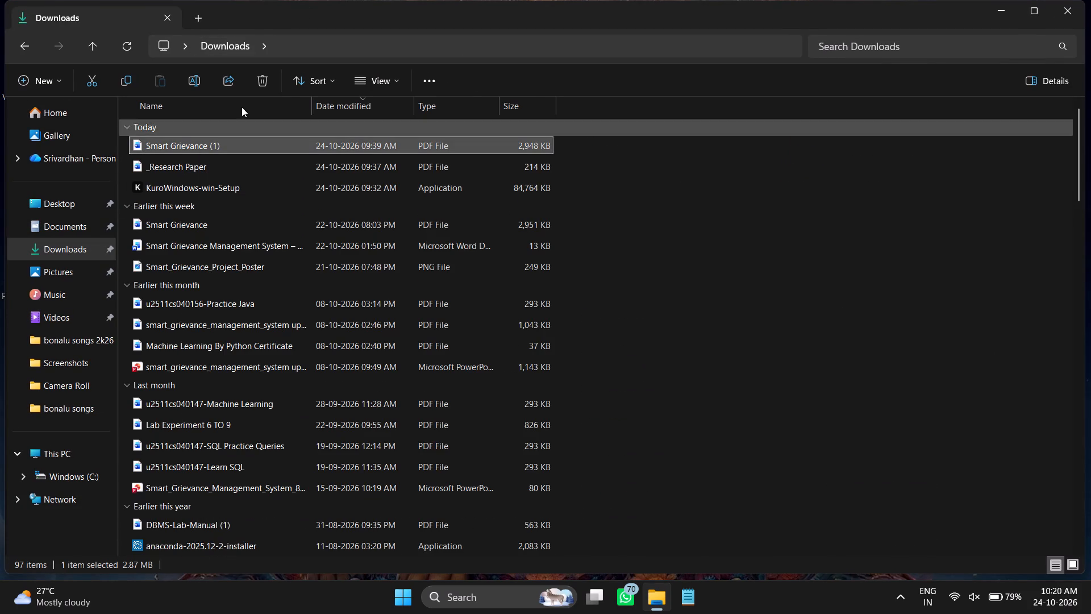
click(266, 84)
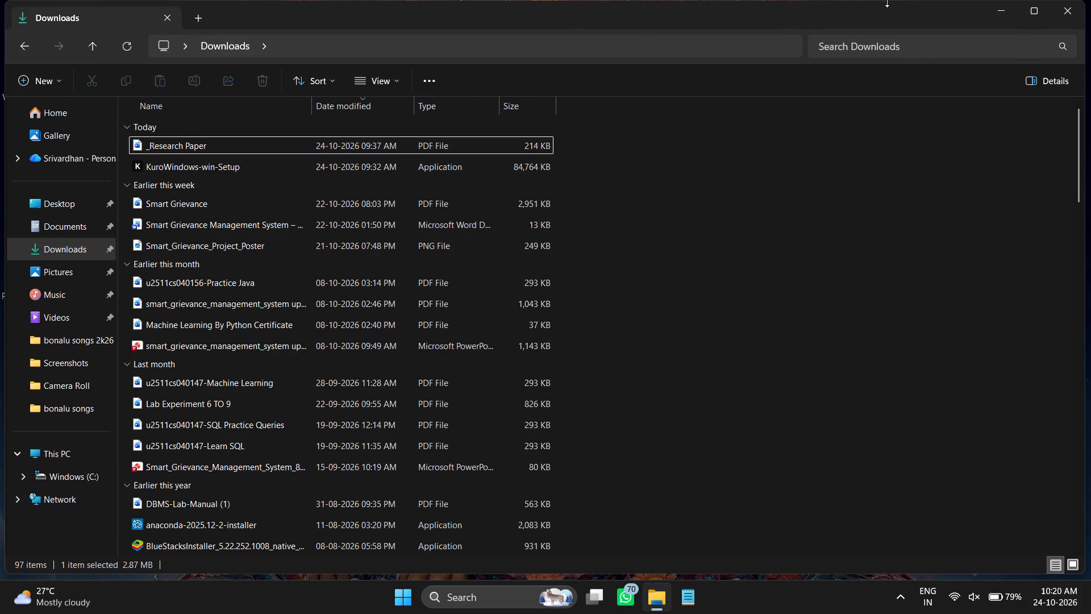
click(1065, 9)
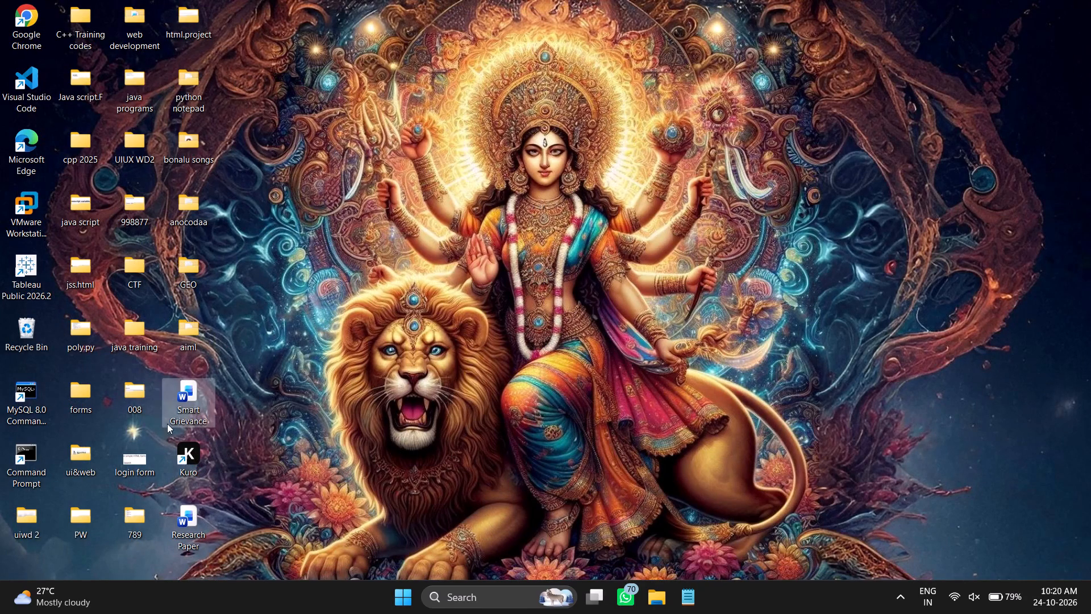
Rename the Smart Grievance Word document on the desktop as "Smart Grievance documentation".
right_click(184, 393)
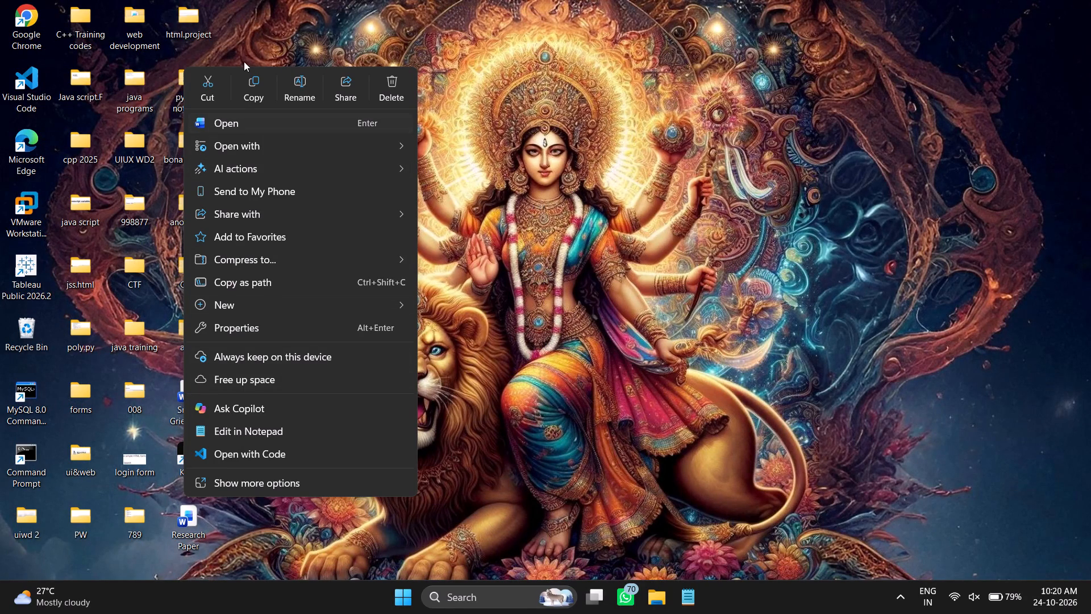
click(293, 98)
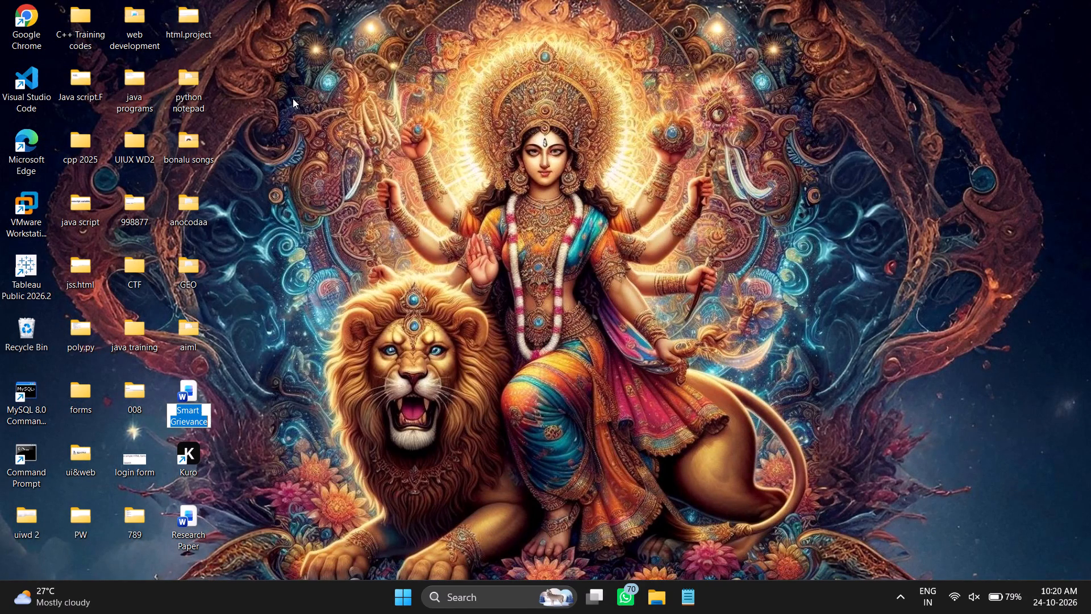
click(207, 421)
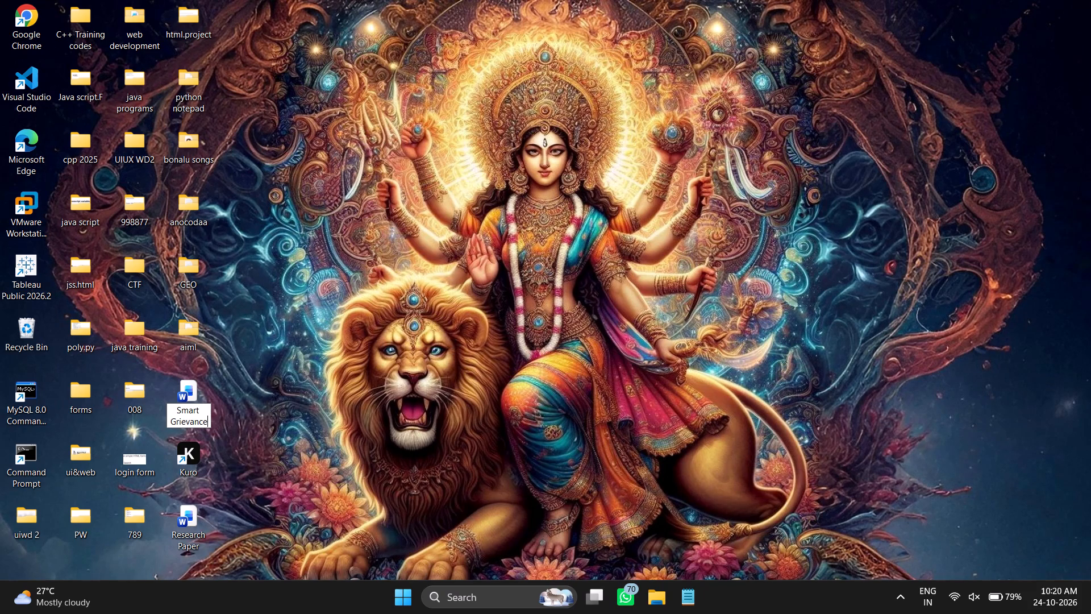
key(space)
text(doc)
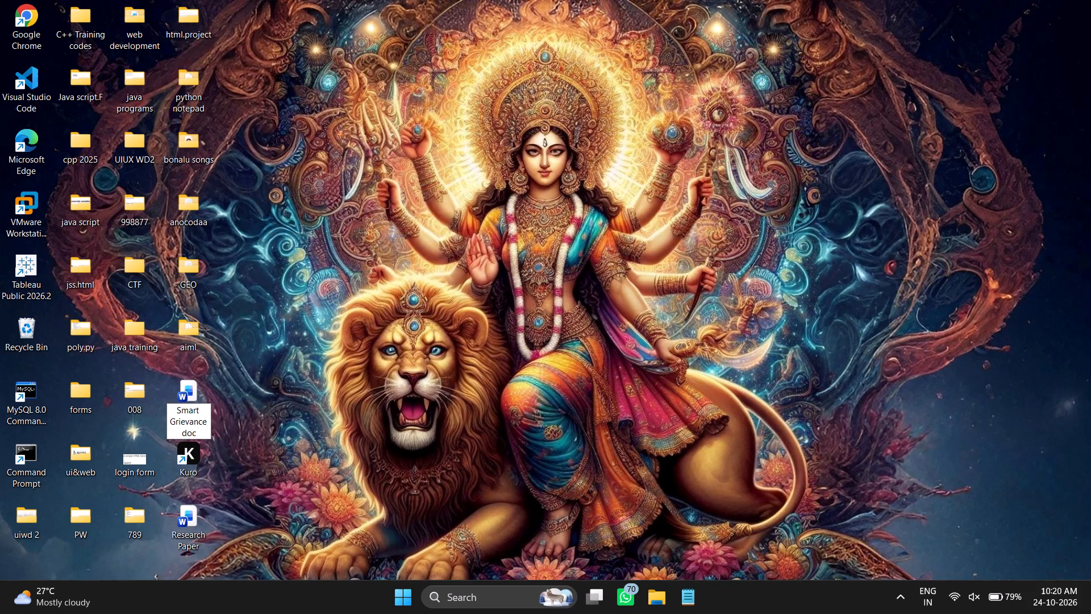
text(umentation)
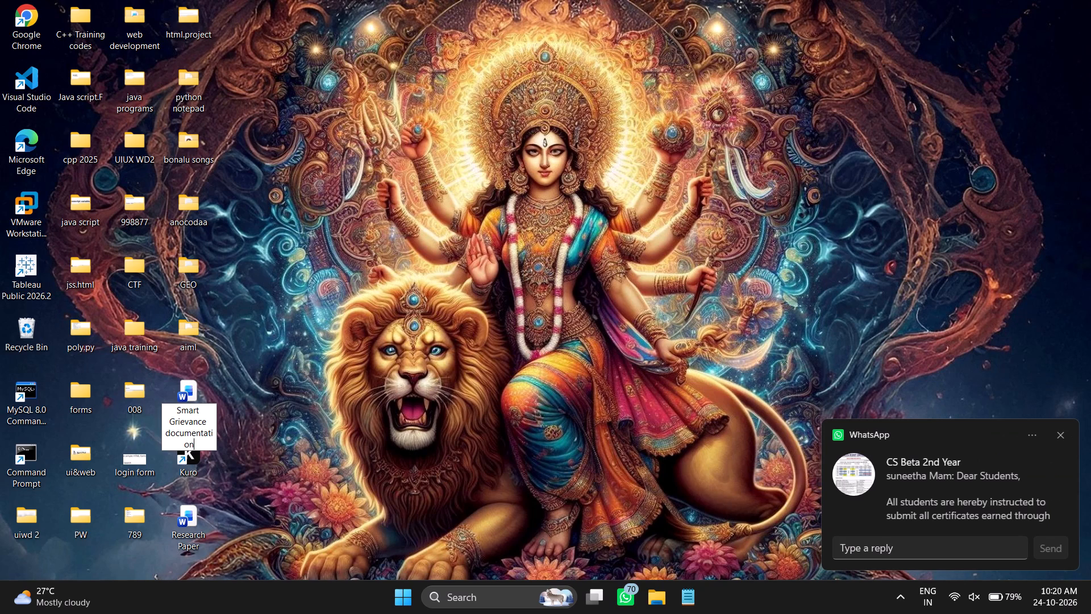
key(Return)
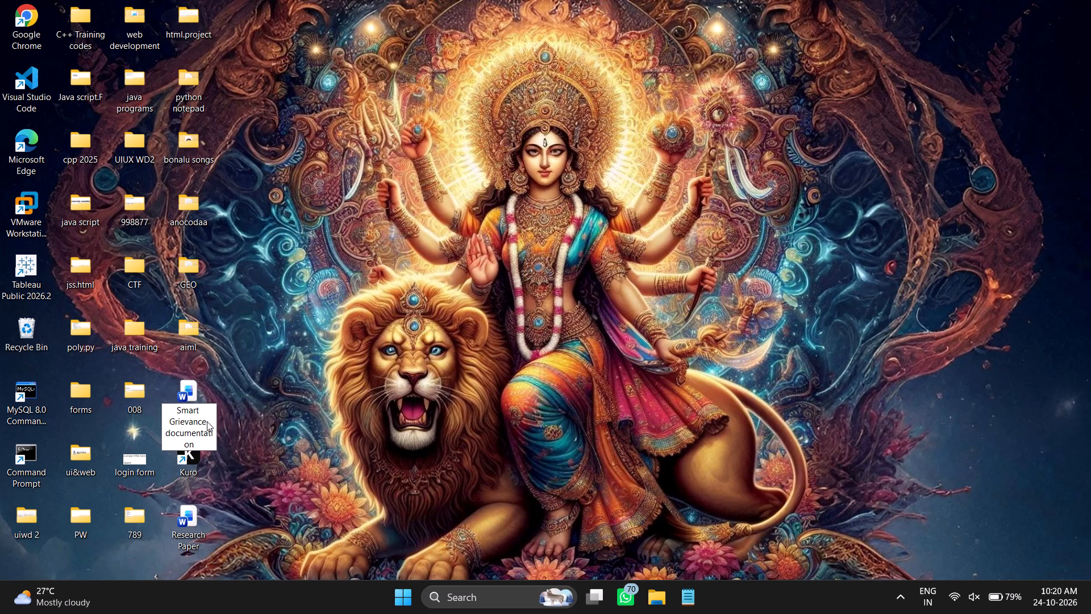
Switch to Chrome with the personal mail profile, search for "i love pdf", and open iLovePDF's Word to PDF tool.
triple_click(30, 21)
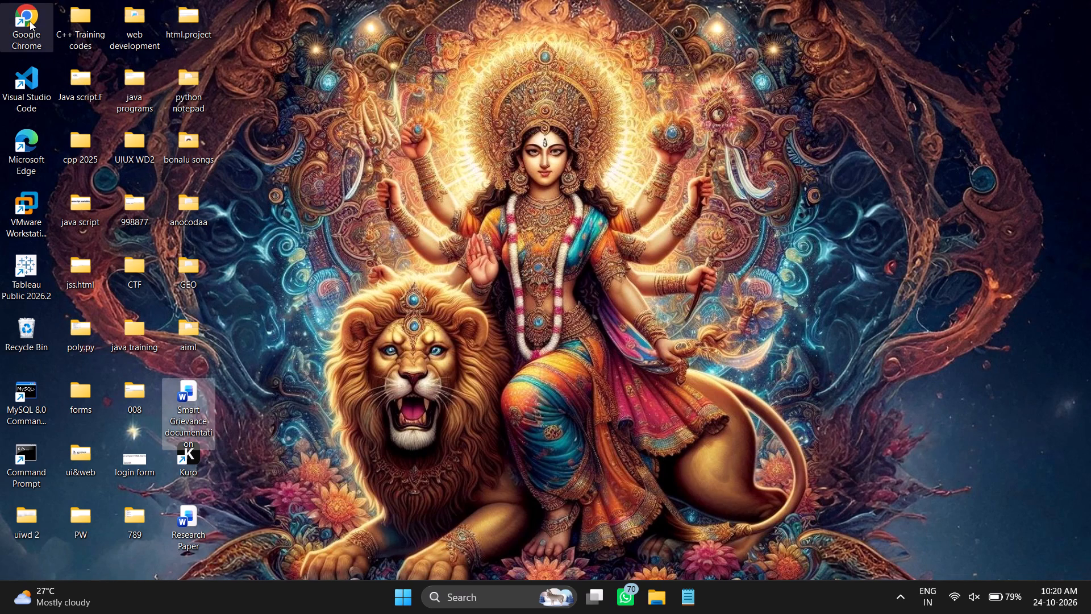
double_click(30, 21)
click(524, 446)
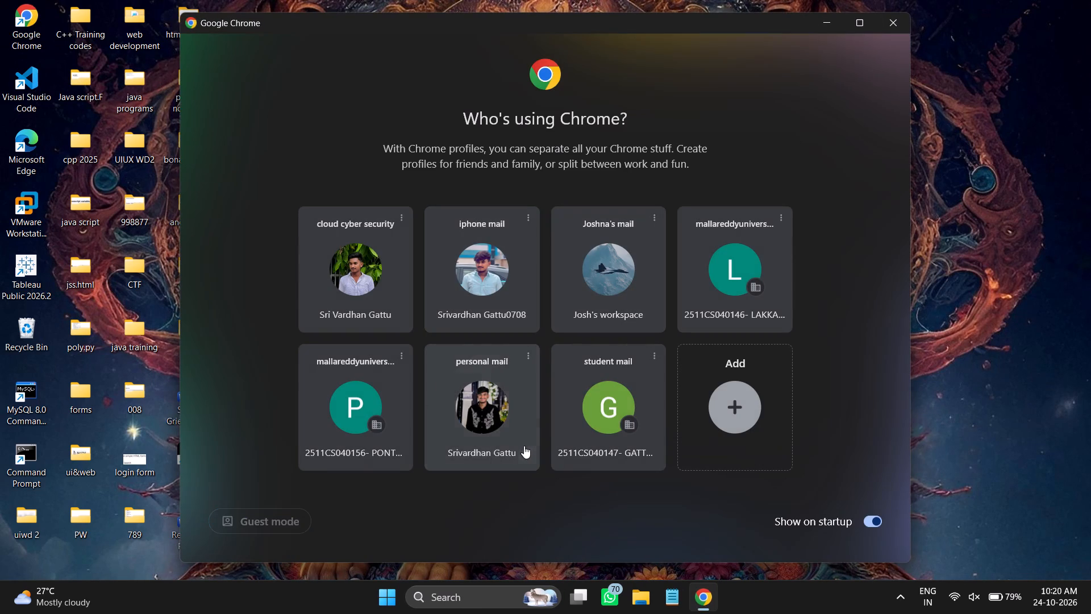
drag(394, 257, 353, 294)
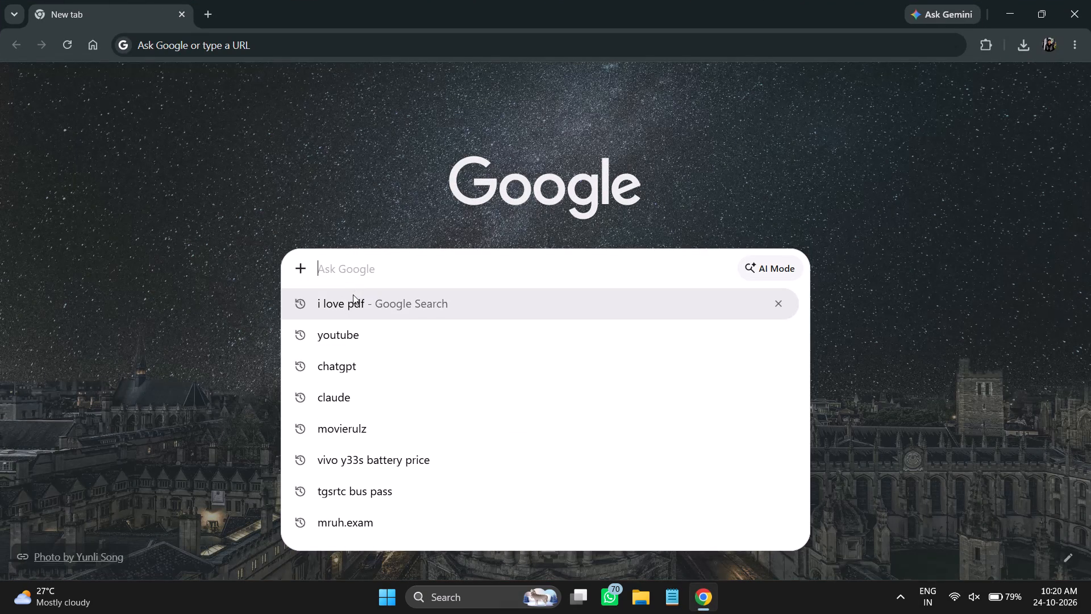
drag(353, 294, 352, 295)
click(352, 295)
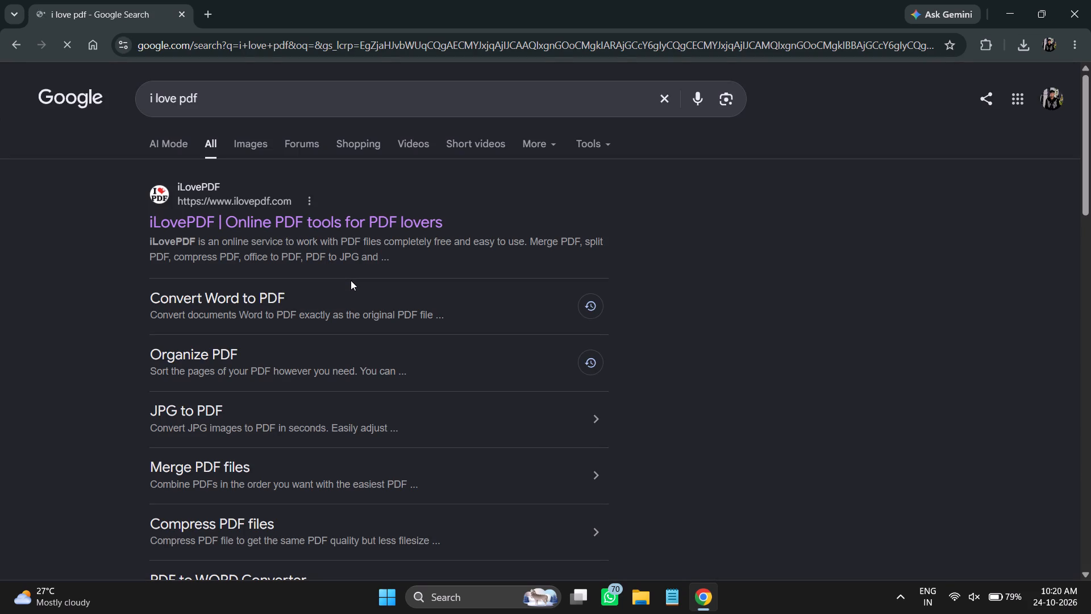
click(311, 217)
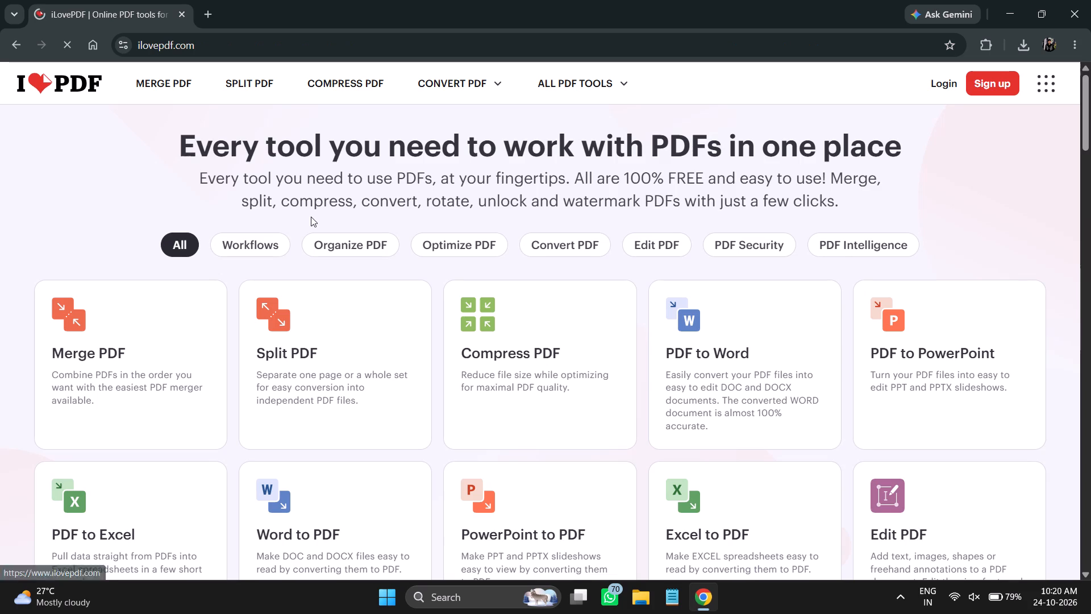
click(355, 497)
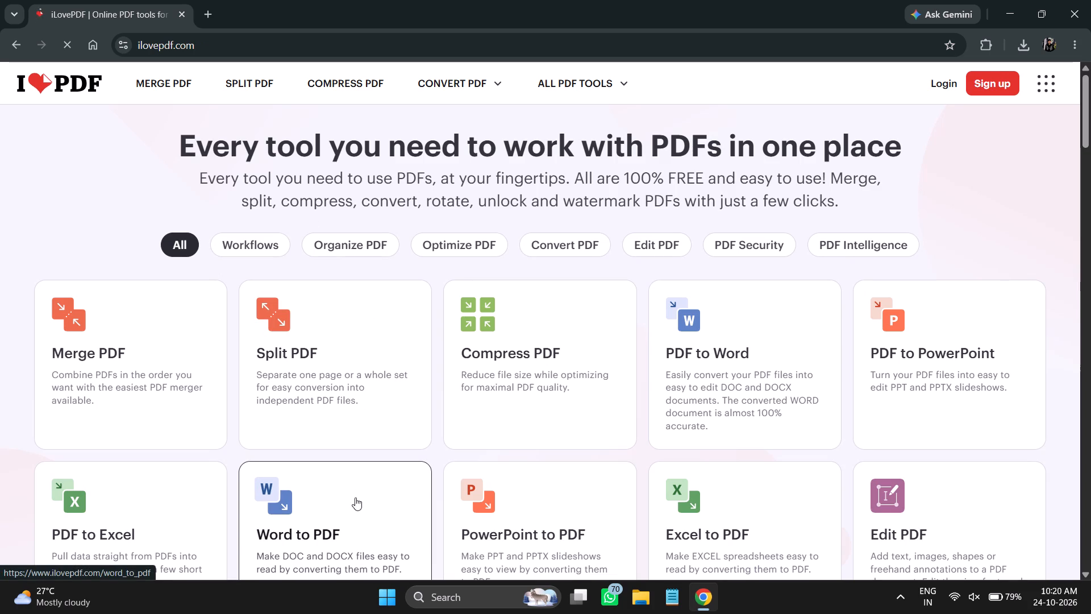
Load the "Smart Grievance documentation" Word file from the Desktop folder into the Word to PDF converter.
drag(489, 280, 488, 244)
click(488, 244)
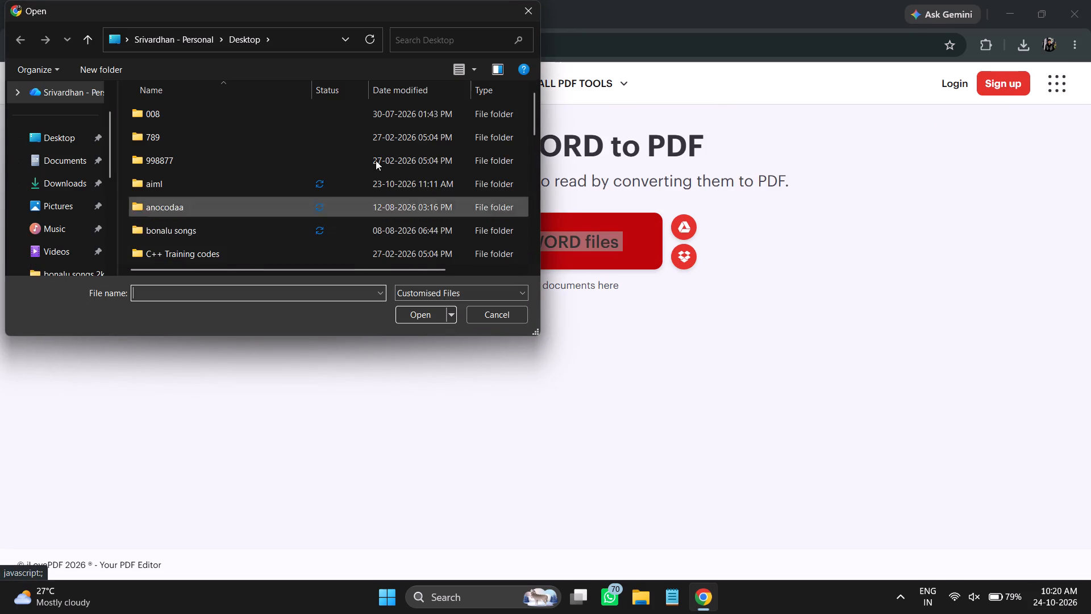
click(65, 140)
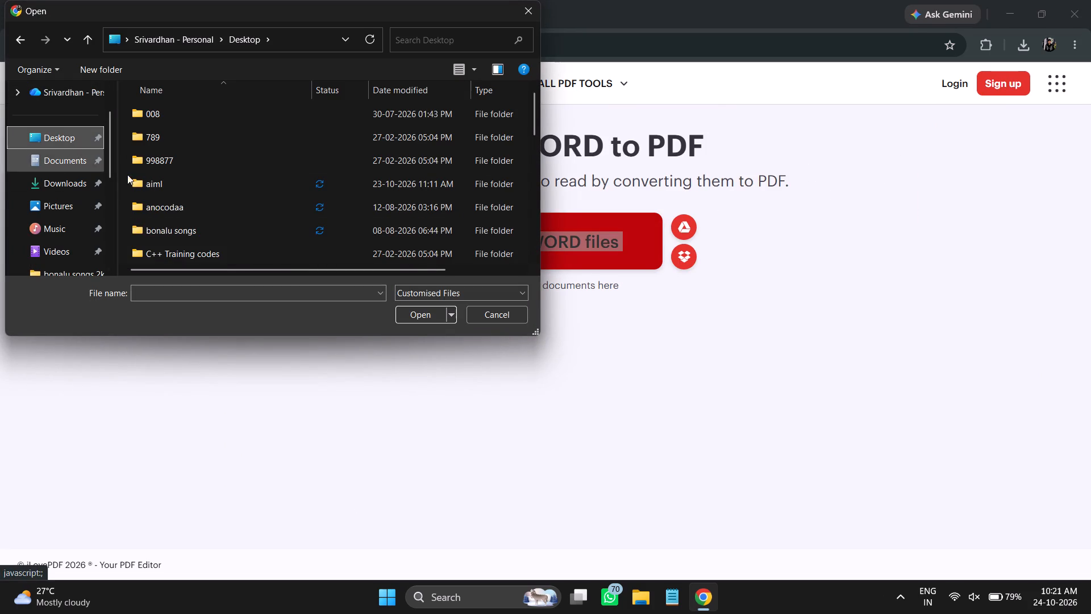
scroll(219, 184, down, 8)
click(227, 255)
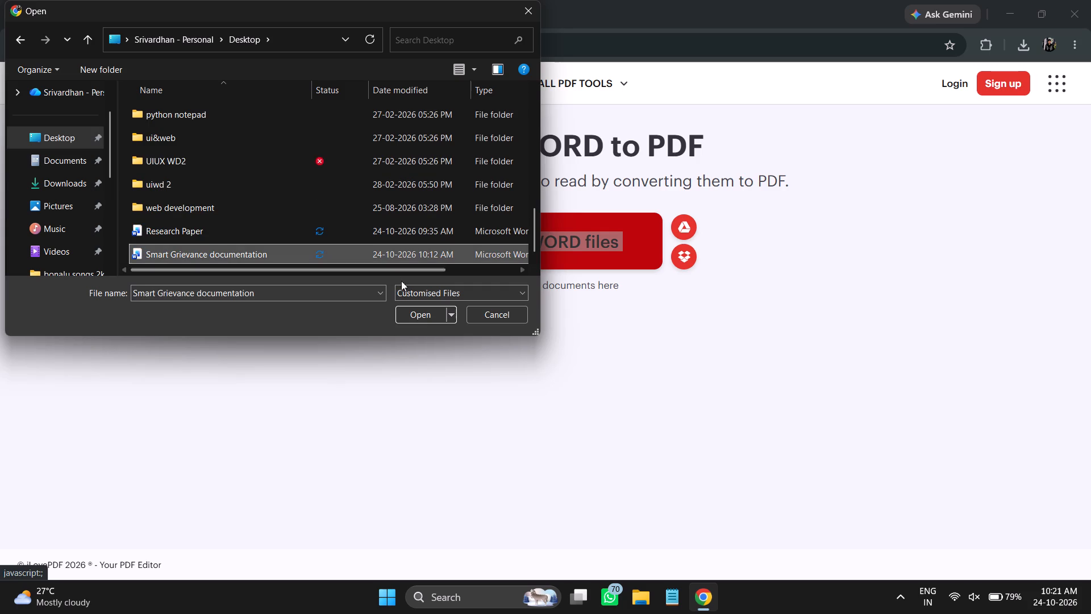
click(422, 310)
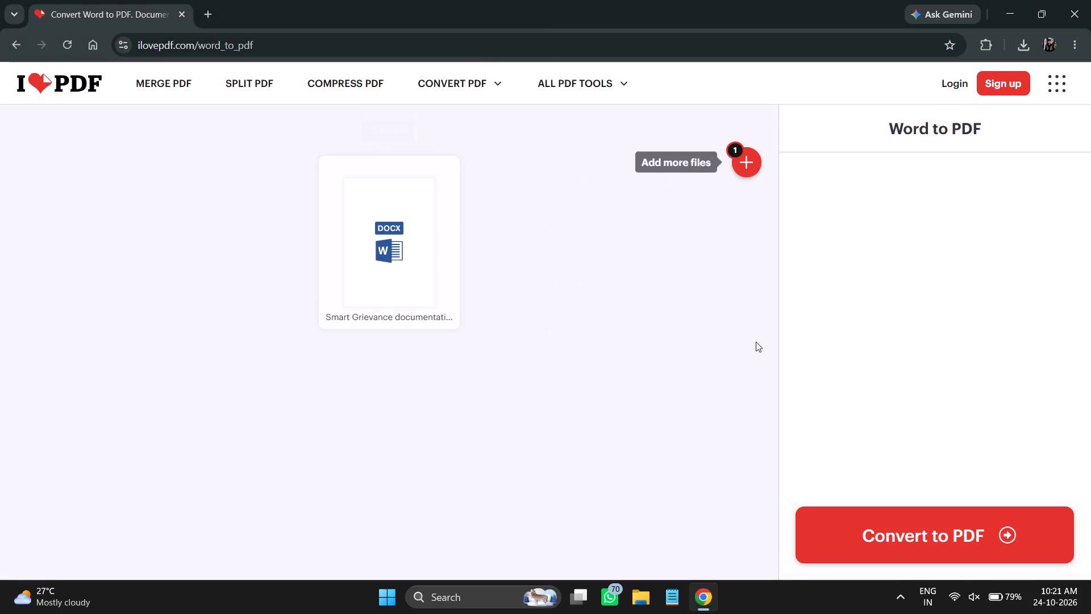
click(843, 530)
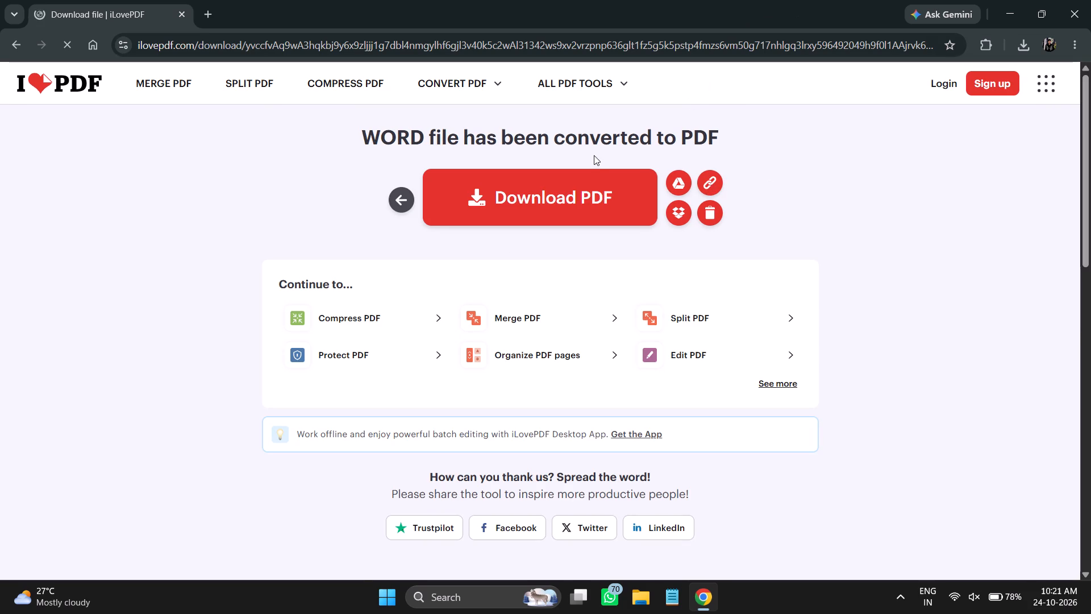